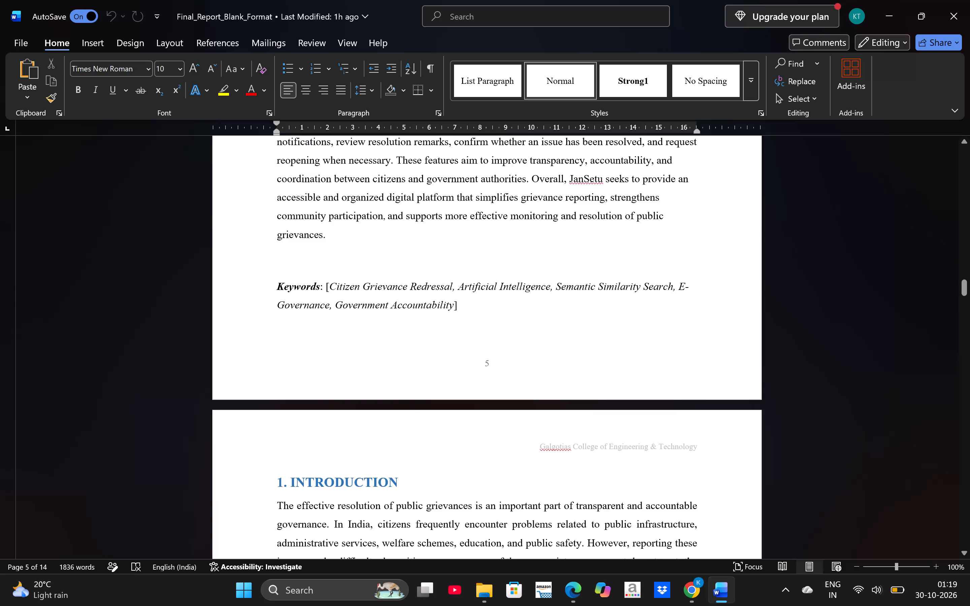
Read through the report from the abstract's keywords to the Literature Review chapter, including the introduction, proposed system and architecture diagram.
{"action": "scroll", "coordinate": [599, 337], "scroll_direction": "down", "scroll_amount": 2}
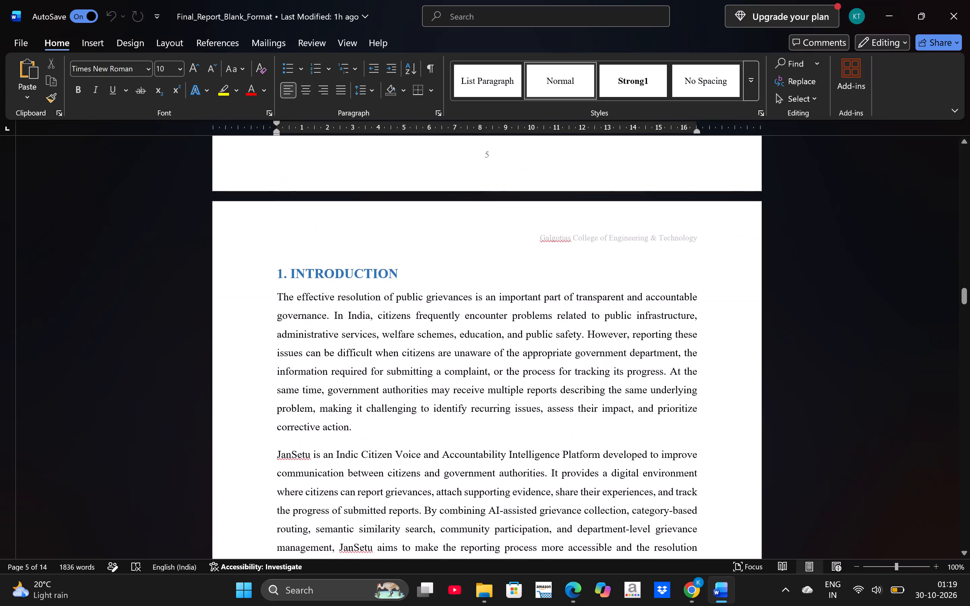
{"action": "scroll", "coordinate": [599, 337], "scroll_direction": "down", "scroll_amount": 4}
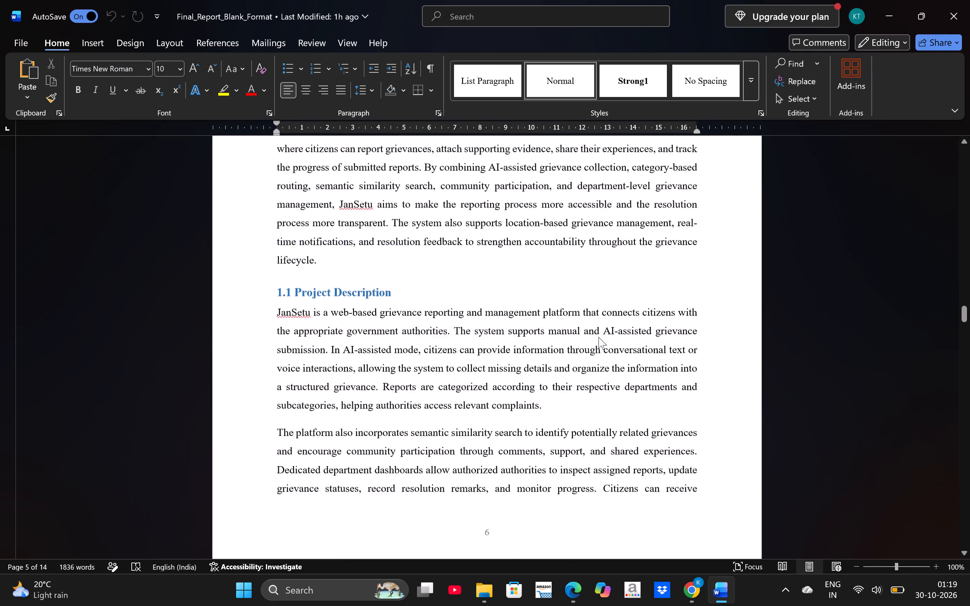
{"action": "scroll", "coordinate": [599, 337], "scroll_direction": "down", "scroll_amount": 5}
{"action": "scroll", "coordinate": [599, 337], "scroll_direction": "up", "scroll_amount": 1, "text": "ctrl"}
{"action": "scroll", "coordinate": [599, 337], "scroll_direction": "down", "scroll_amount": 1, "text": "ctrl"}
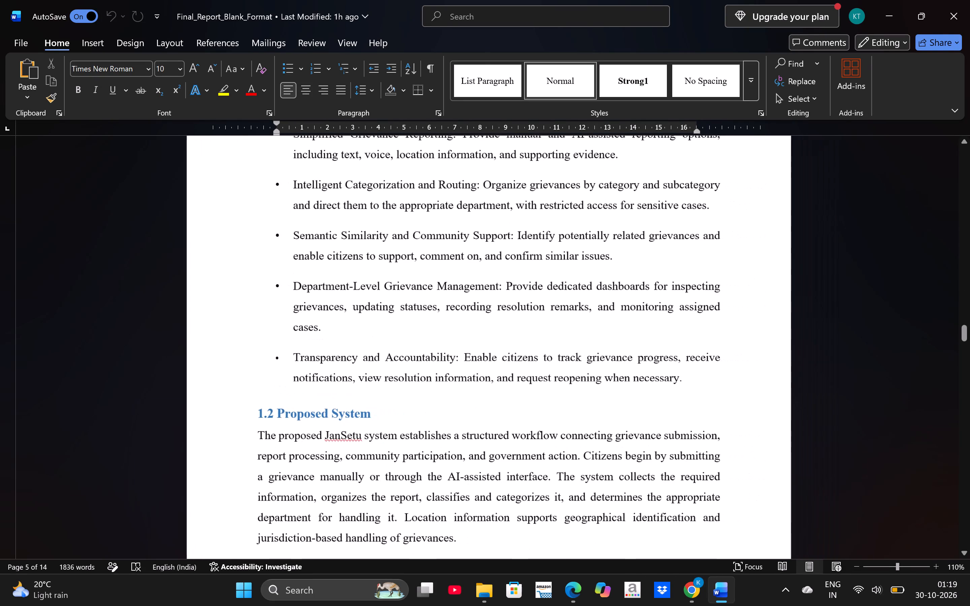
{"action": "scroll", "coordinate": [599, 337], "scroll_direction": "down", "scroll_amount": 5}
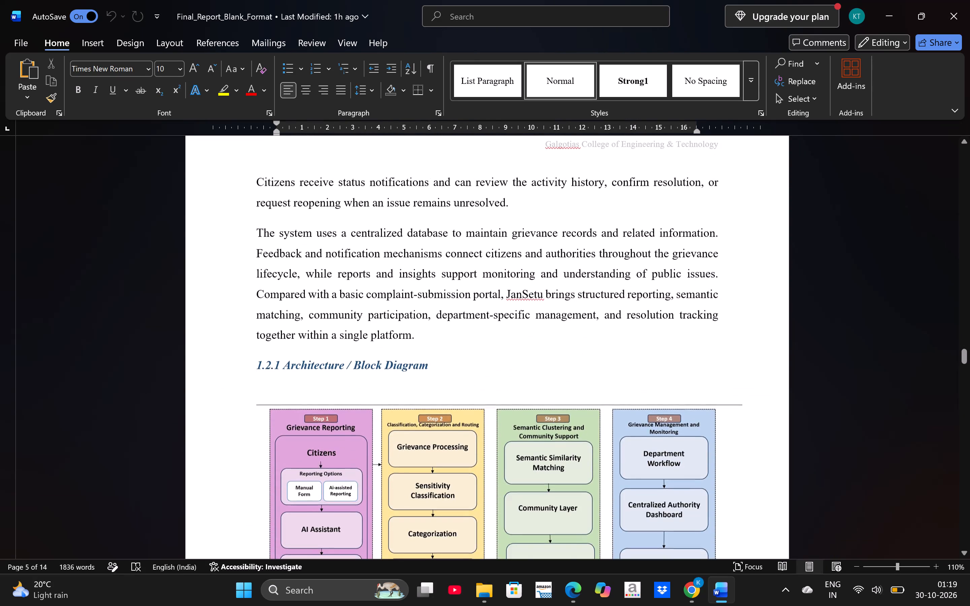
{"action": "scroll", "coordinate": [599, 337], "scroll_direction": "down", "scroll_amount": 6}
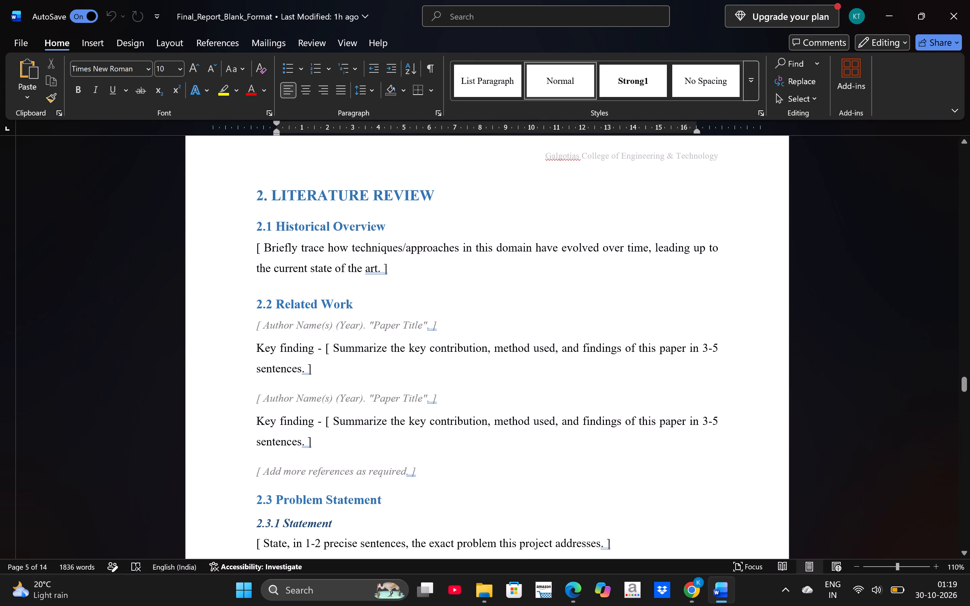
{"action": "scroll", "coordinate": [599, 337], "scroll_direction": "down", "scroll_amount": 3}
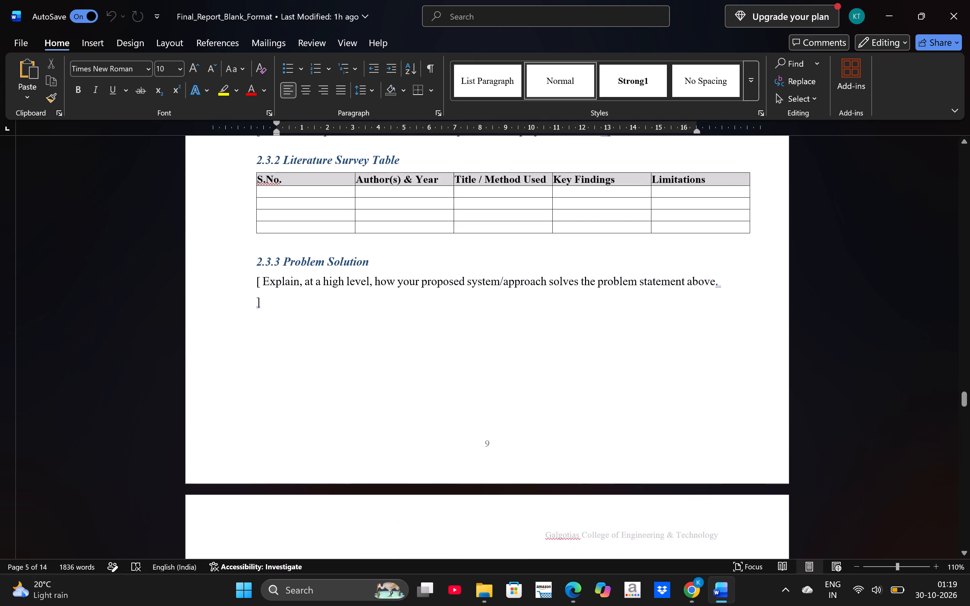
Review the report's front matter, from the certificate and acknowledgement to the table of contents, list of figures and abstract.
{"action": "scroll", "coordinate": [599, 337], "scroll_direction": "up", "scroll_amount": 14}
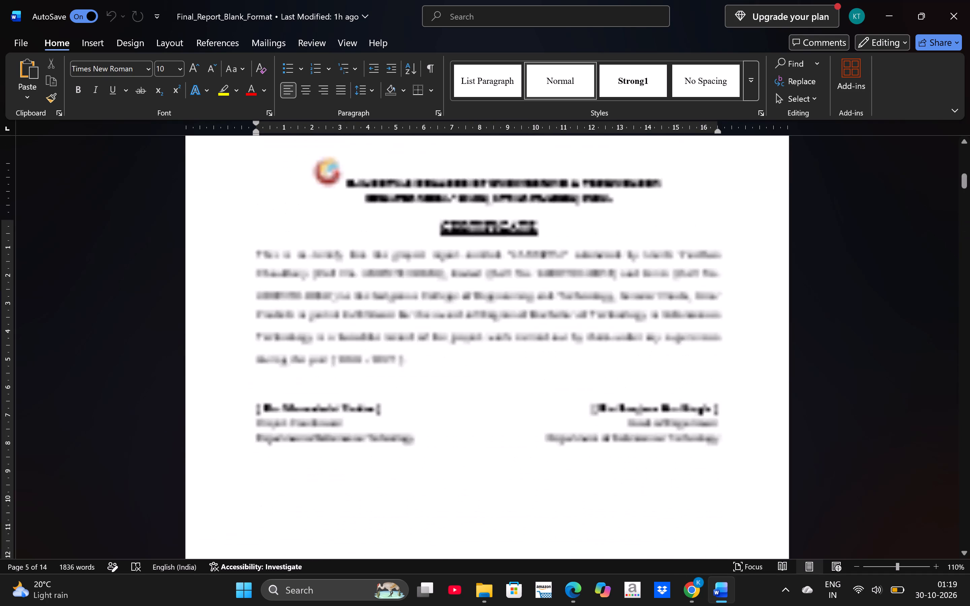
{"action": "scroll", "coordinate": [599, 337], "scroll_direction": "down", "scroll_amount": 7}
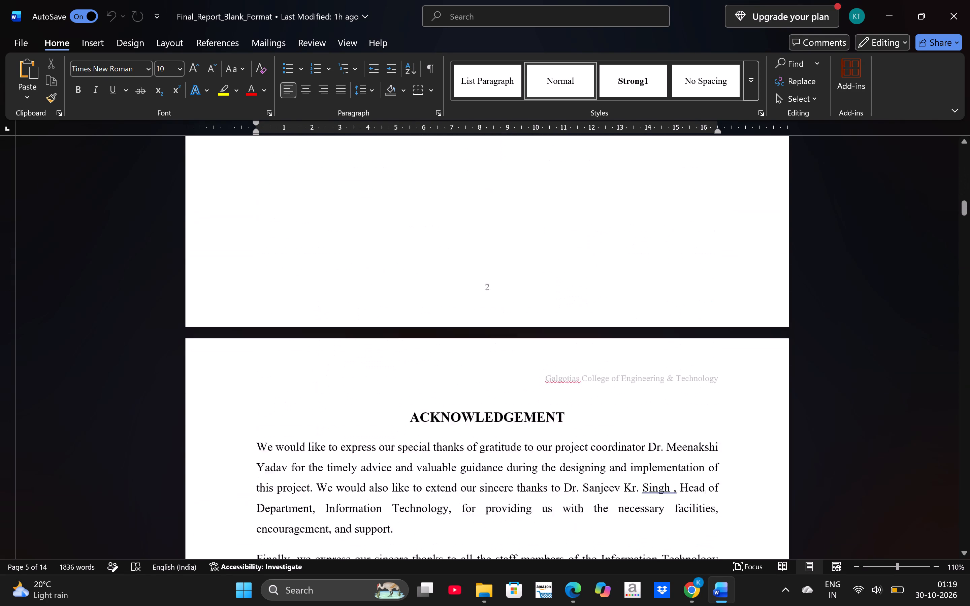
{"action": "scroll", "coordinate": [599, 337], "scroll_direction": "down", "scroll_amount": 4}
{"action": "scroll", "coordinate": [599, 337], "scroll_direction": "up", "scroll_amount": 2}
{"action": "scroll", "coordinate": [599, 337], "scroll_direction": "down", "scroll_amount": 7}
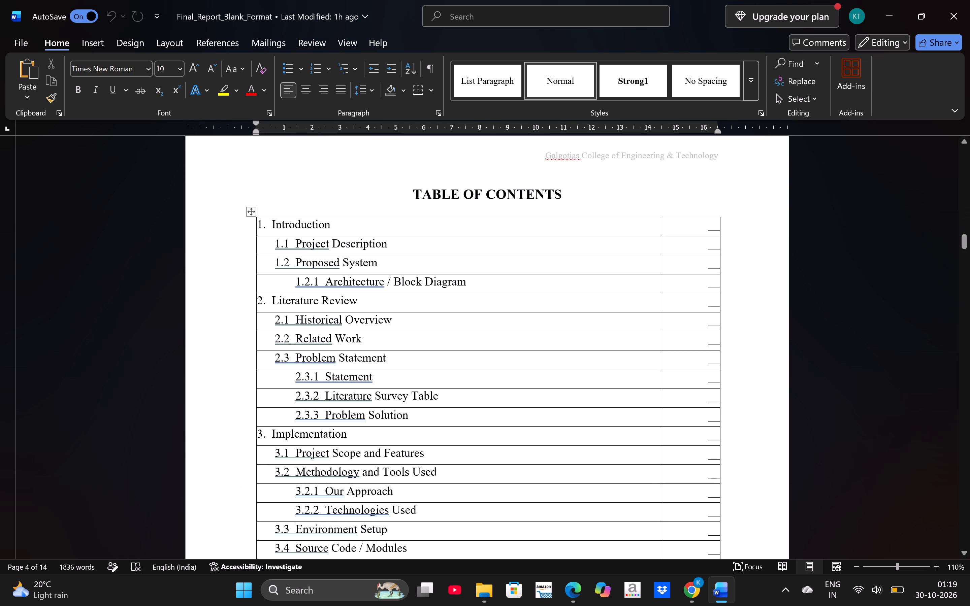
{"action": "scroll", "coordinate": [599, 337], "scroll_direction": "down", "scroll_amount": 2}
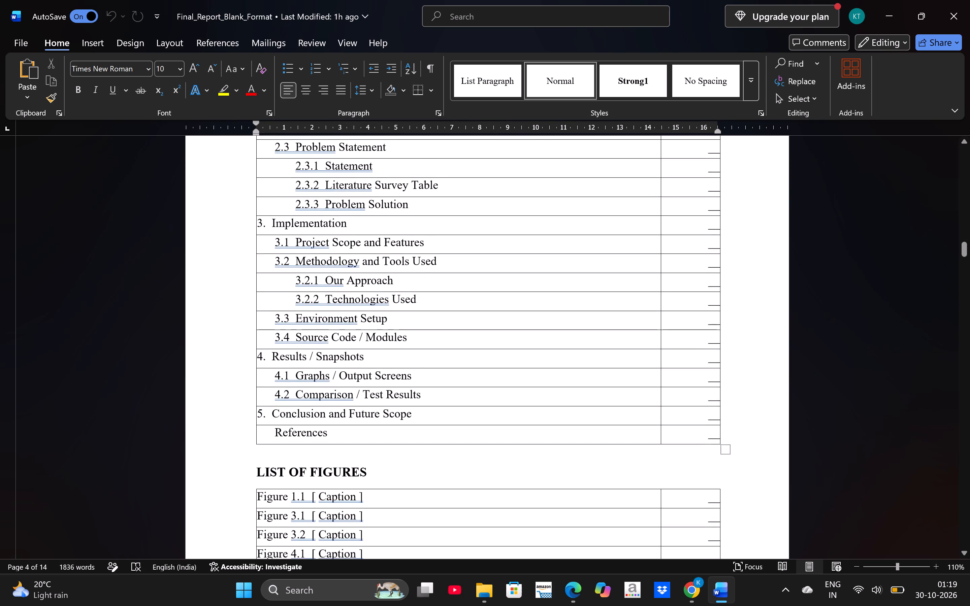
{"action": "scroll", "coordinate": [599, 337], "scroll_direction": "down", "scroll_amount": 1}
{"action": "scroll", "coordinate": [599, 337], "scroll_direction": "up", "scroll_amount": 1}
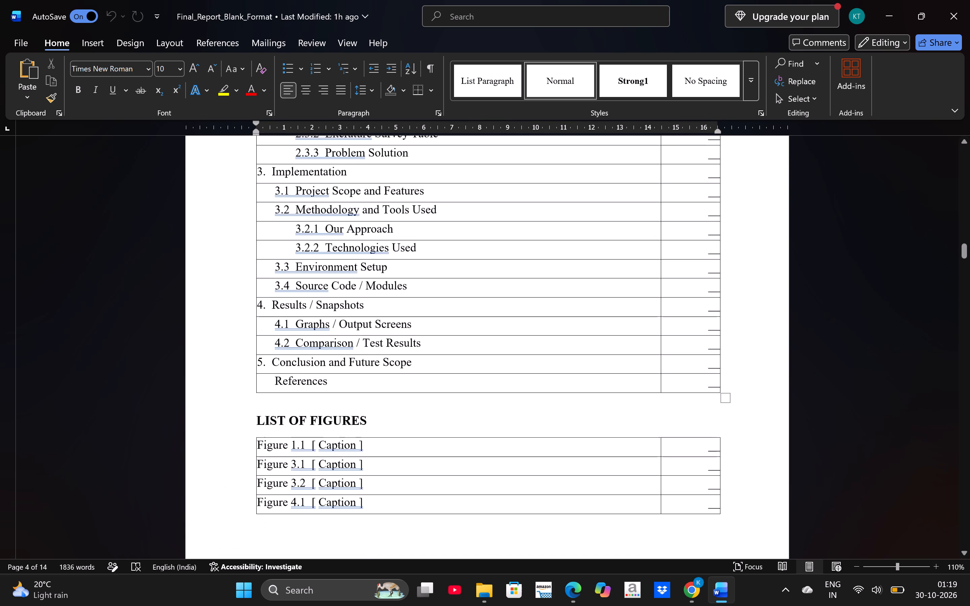
{"action": "scroll", "coordinate": [599, 337], "scroll_direction": "up", "scroll_amount": 2}
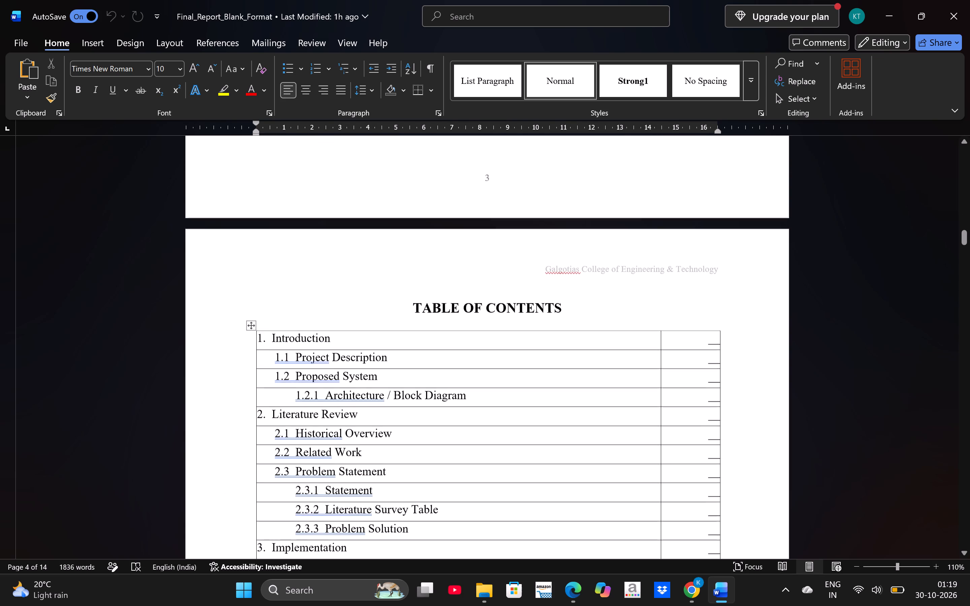
{"action": "scroll", "coordinate": [599, 337], "scroll_direction": "down", "scroll_amount": 1}
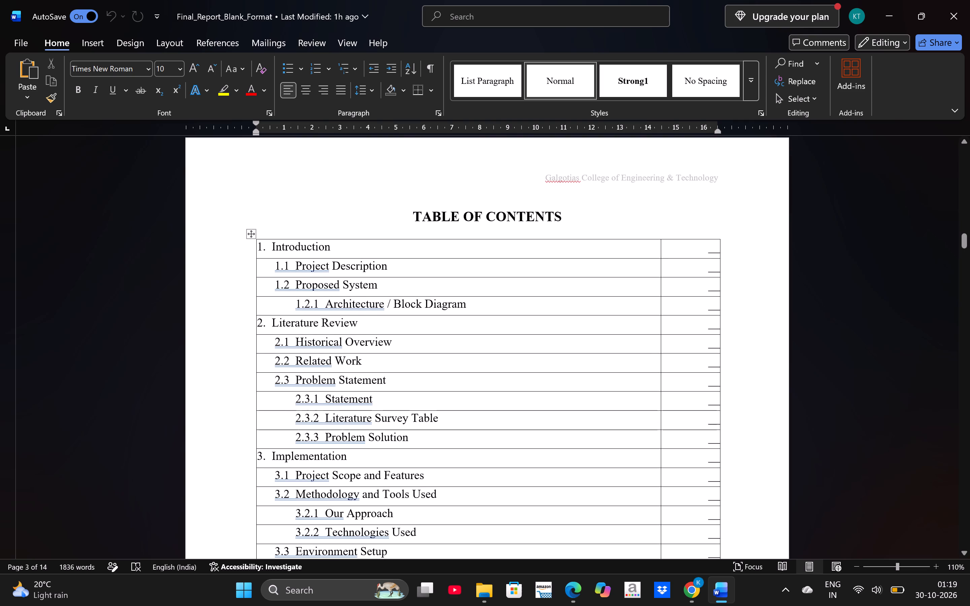
{"action": "scroll", "coordinate": [599, 337], "scroll_direction": "down", "scroll_amount": 3}
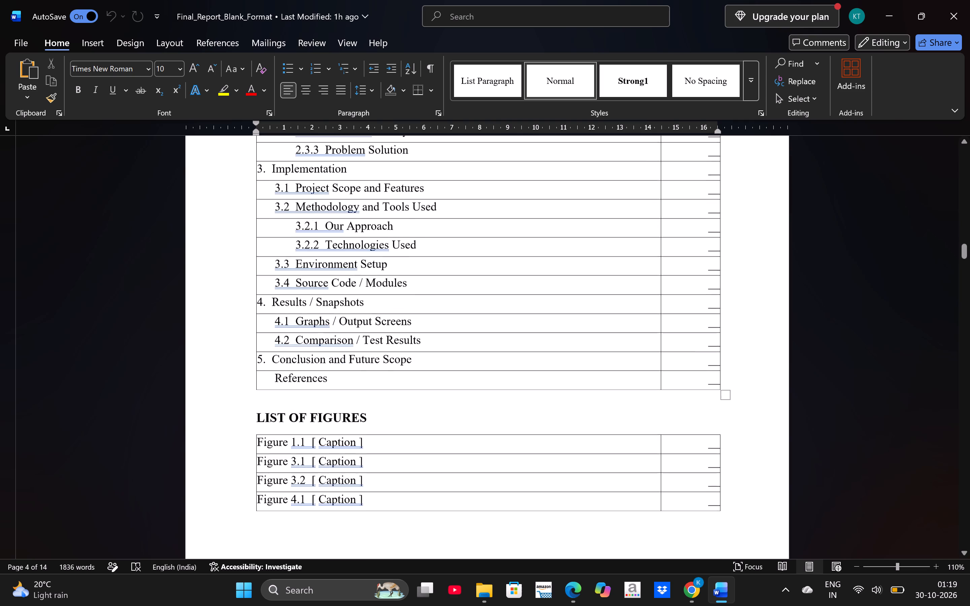
{"action": "scroll", "coordinate": [599, 337], "scroll_direction": "down", "scroll_amount": 3}
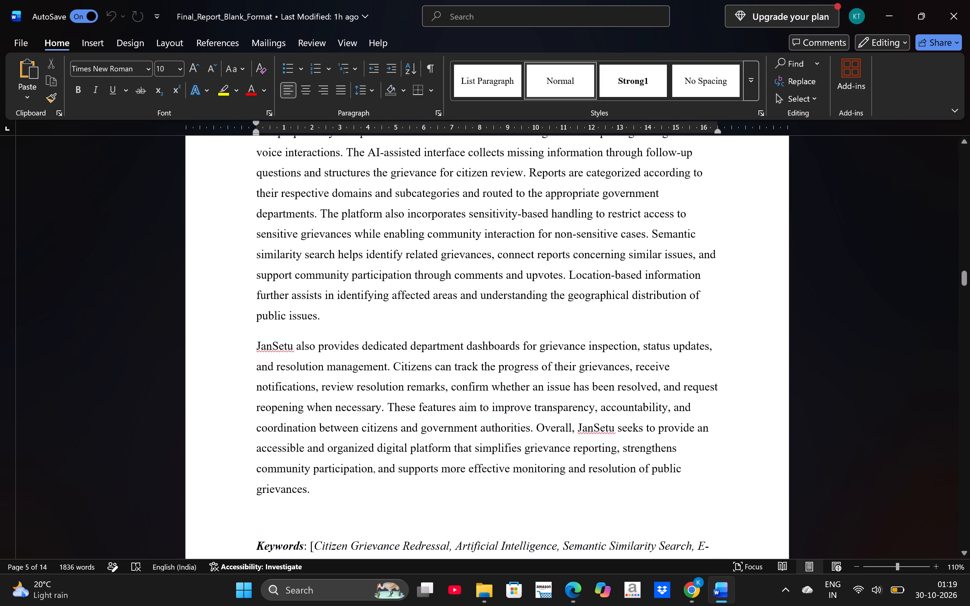
{"action": "scroll", "coordinate": [599, 337], "scroll_direction": "down", "scroll_amount": 1}
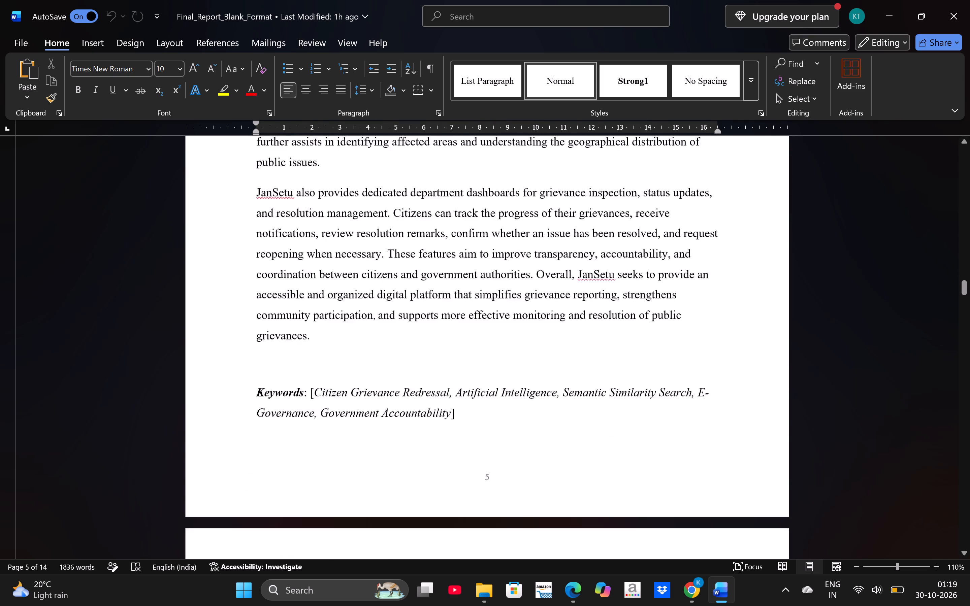
{"action": "scroll", "coordinate": [599, 337], "scroll_direction": "down", "scroll_amount": 2}
Go back to the title page and review the report from there through the introduction's architecture diagram.
{"action": "scroll", "coordinate": [599, 337], "scroll_direction": "up", "scroll_amount": 8}
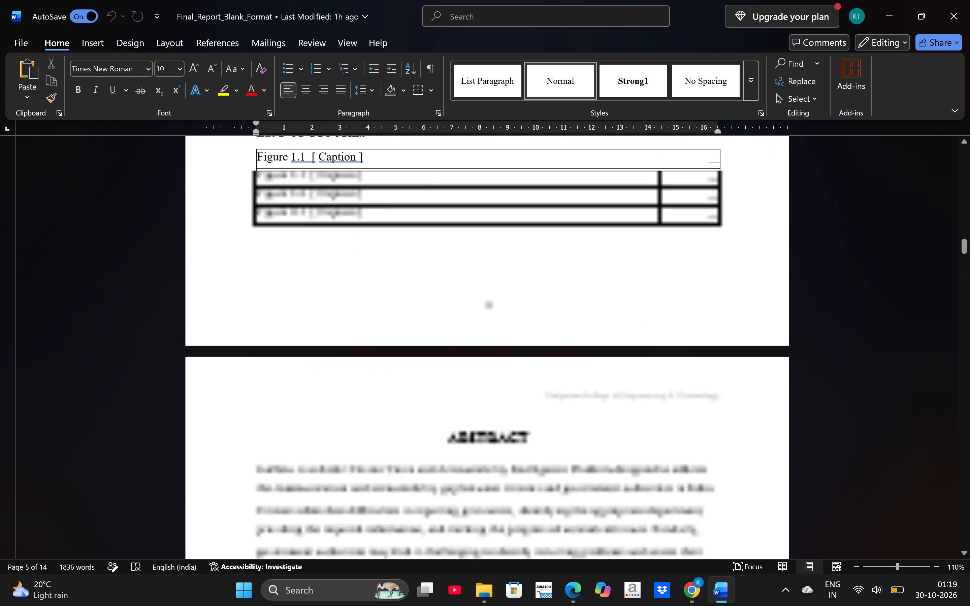
{"action": "scroll", "coordinate": [599, 337], "scroll_direction": "down", "scroll_amount": 2}
{"action": "scroll", "coordinate": [599, 337], "scroll_direction": "up", "scroll_amount": 7}
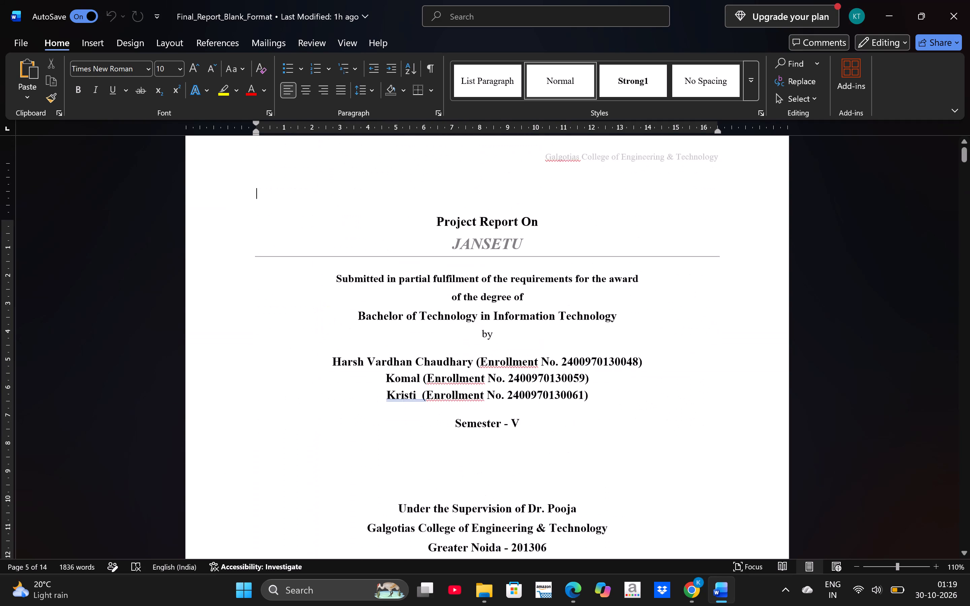
{"action": "scroll", "coordinate": [599, 337], "scroll_direction": "down", "scroll_amount": 5}
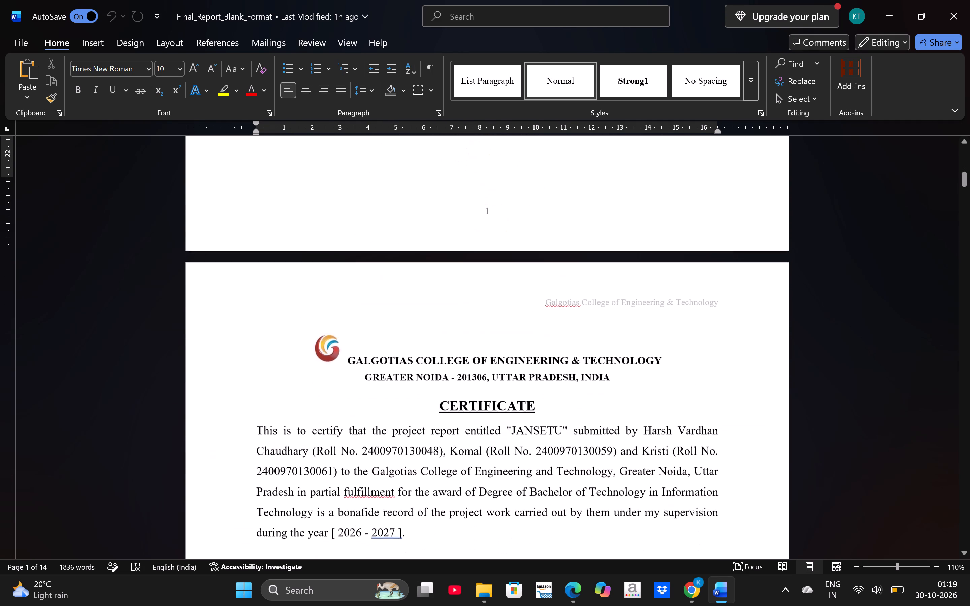
{"action": "scroll", "coordinate": [599, 337], "scroll_direction": "down", "scroll_amount": 6}
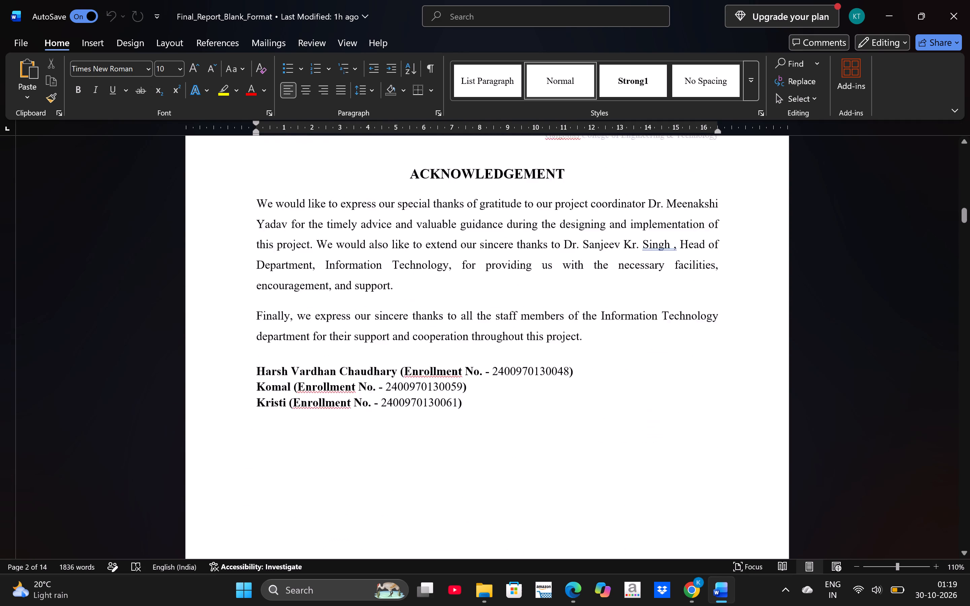
{"action": "scroll", "coordinate": [599, 337], "scroll_direction": "down", "scroll_amount": 5}
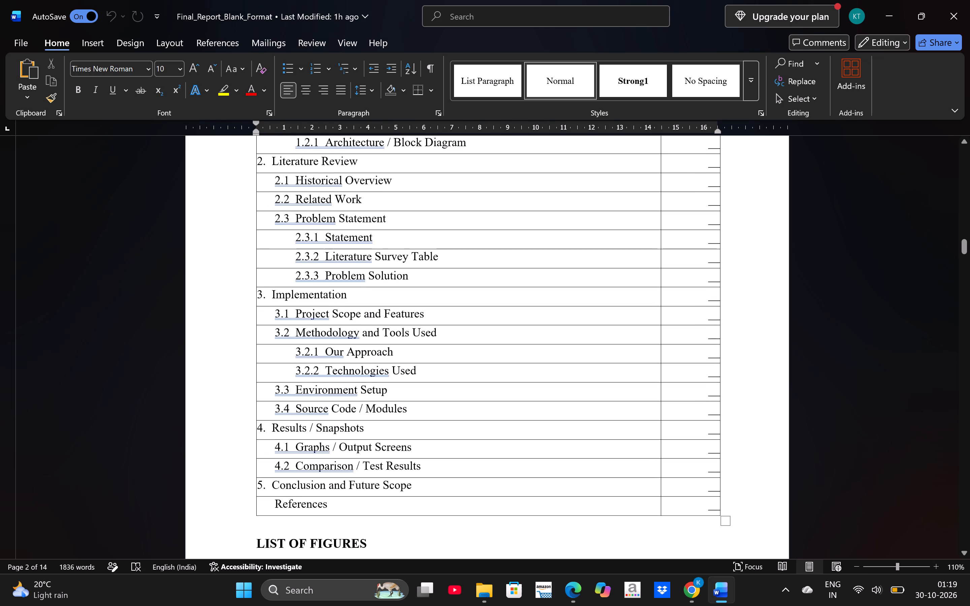
{"action": "scroll", "coordinate": [599, 337], "scroll_direction": "down", "scroll_amount": 11}
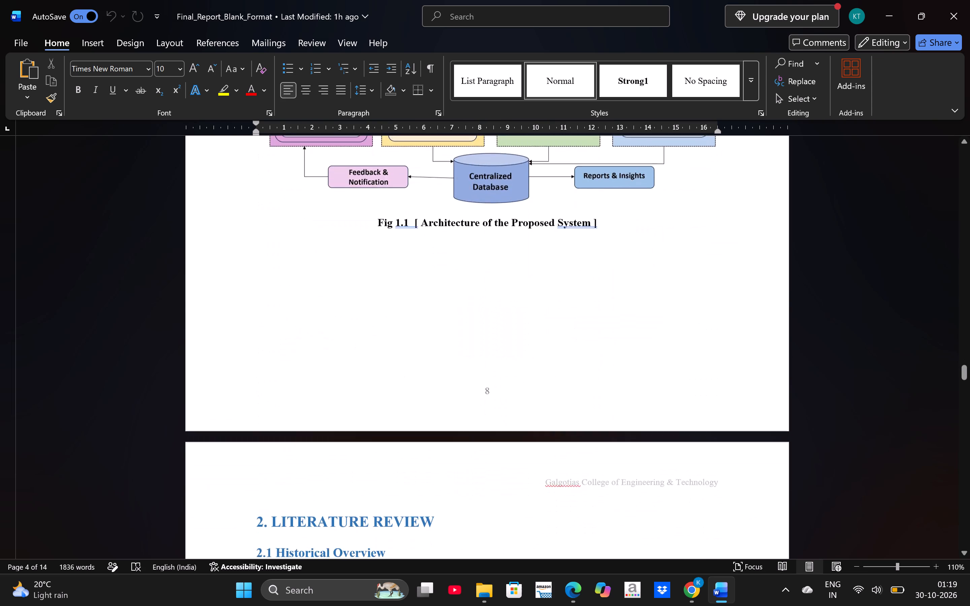
Examine the template sections from Implementation through Results and Conclusion to the References page.
{"action": "scroll", "coordinate": [599, 337], "scroll_direction": "down", "scroll_amount": 1}
{"action": "scroll", "coordinate": [599, 337], "scroll_direction": "up", "scroll_amount": 2}
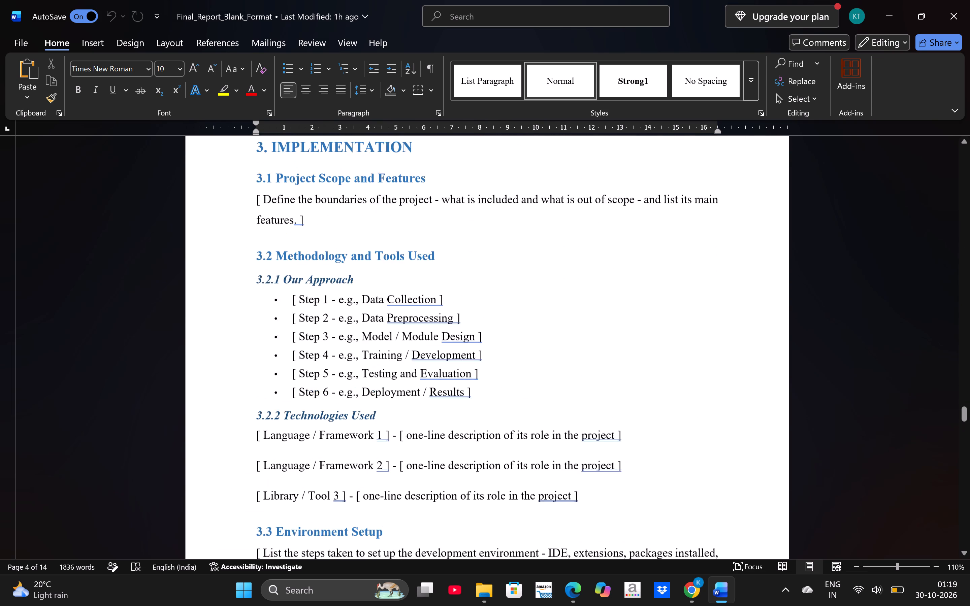
{"action": "scroll", "coordinate": [599, 337], "scroll_direction": "up", "scroll_amount": 2}
{"action": "scroll", "coordinate": [599, 337], "scroll_direction": "down", "scroll_amount": 3}
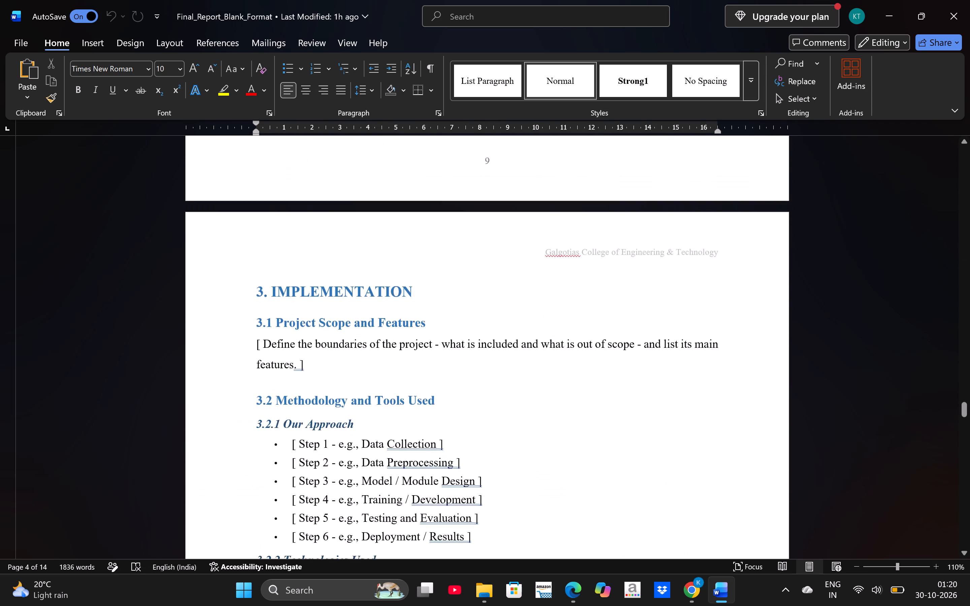
{"action": "scroll", "coordinate": [599, 337], "scroll_direction": "down", "scroll_amount": 5}
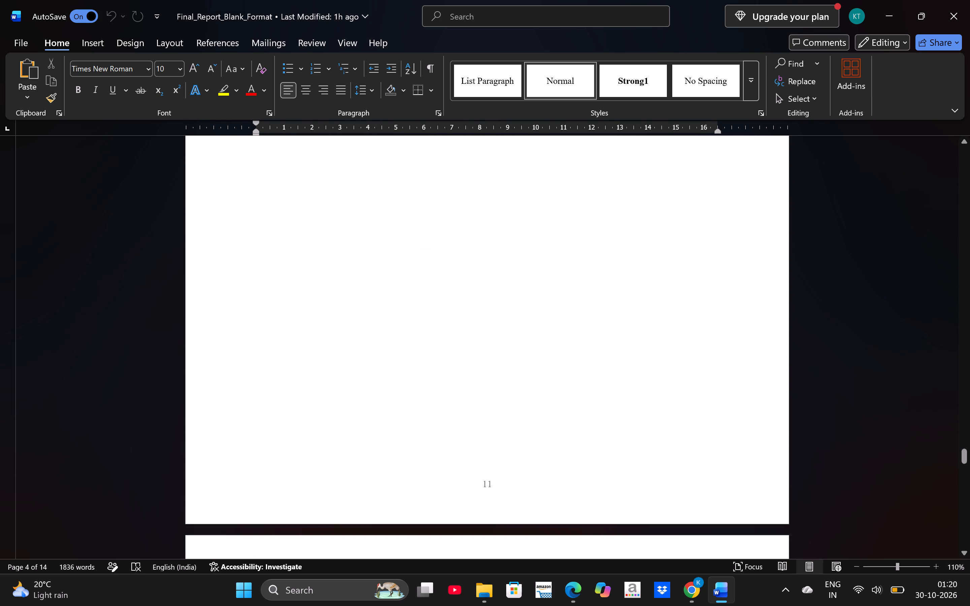
{"action": "scroll", "coordinate": [599, 337], "scroll_direction": "down", "scroll_amount": 6}
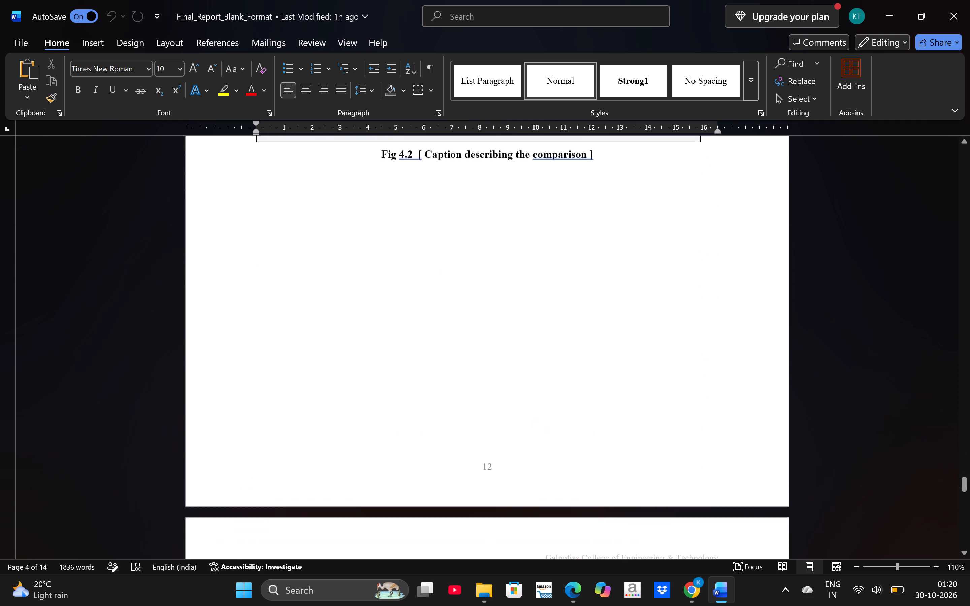
{"action": "scroll", "coordinate": [599, 337], "scroll_direction": "down", "scroll_amount": 9}
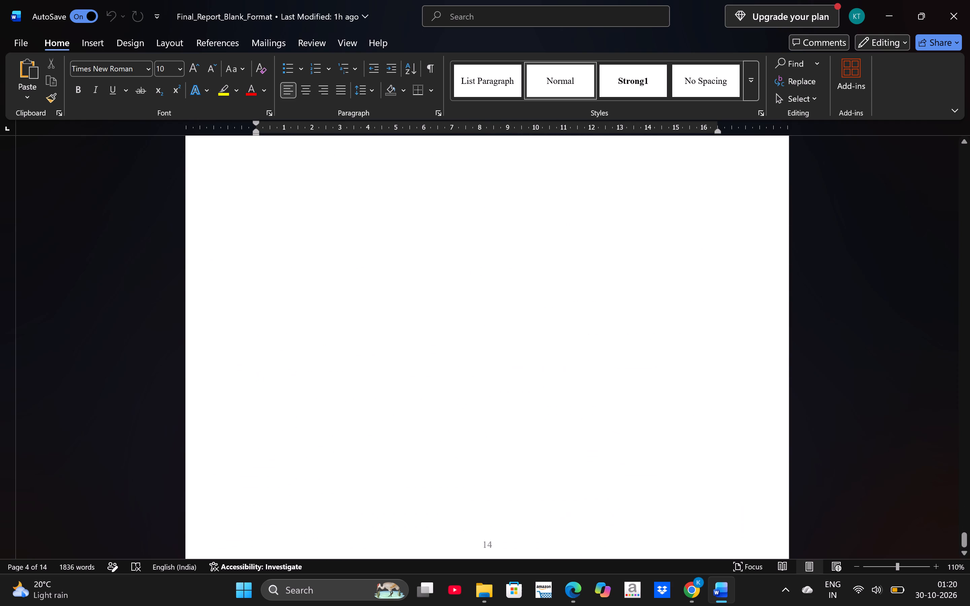
{"action": "scroll", "coordinate": [599, 337], "scroll_direction": "up", "scroll_amount": 2}
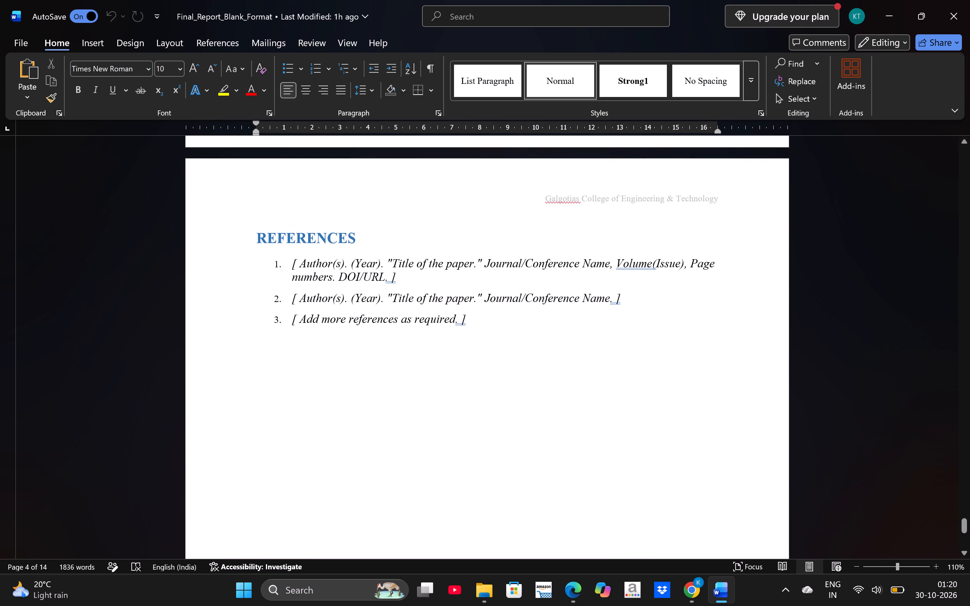
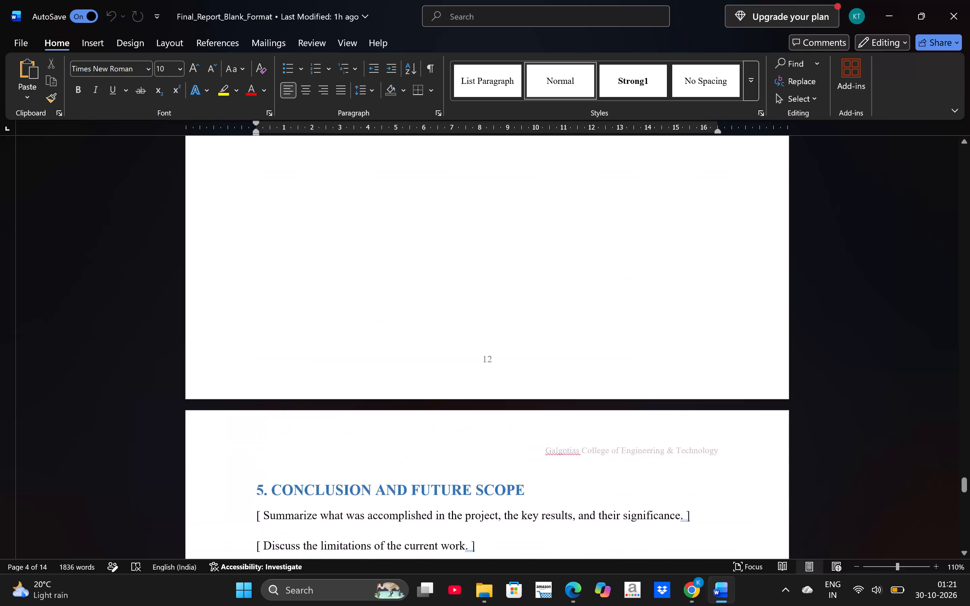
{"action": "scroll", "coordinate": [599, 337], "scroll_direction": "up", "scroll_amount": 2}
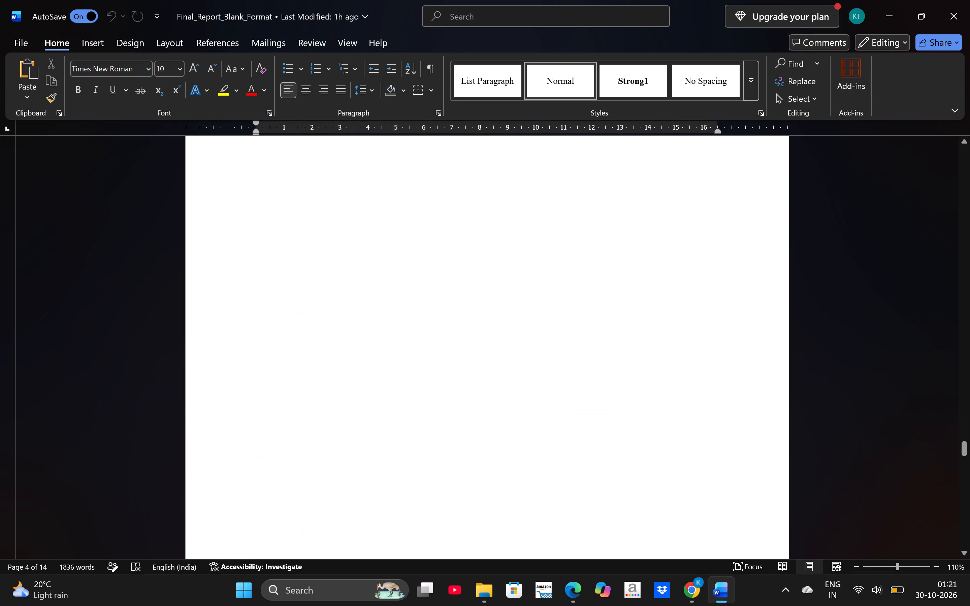
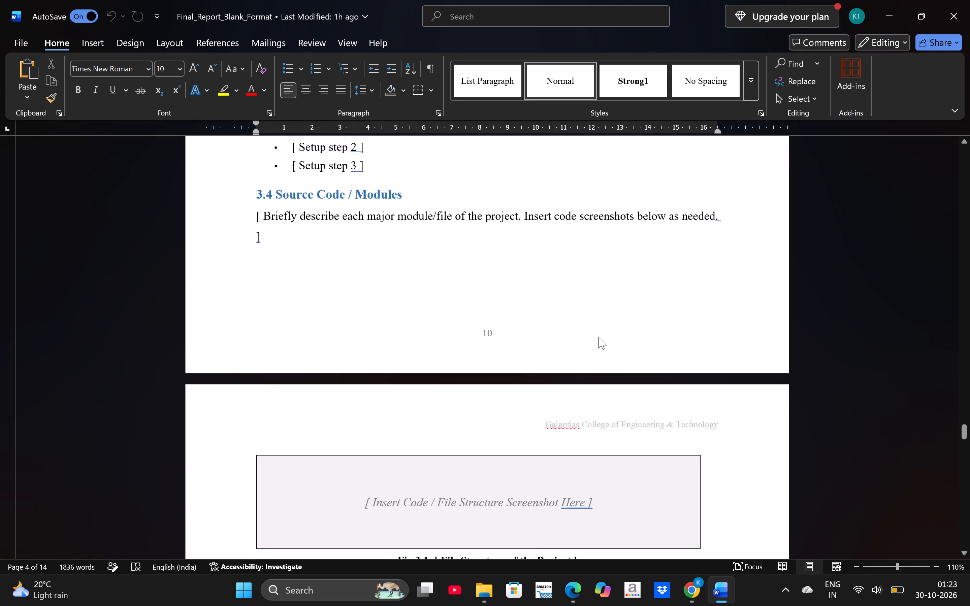
Remove the extra space between "Fig 1.1" and the opening bracket in the architecture diagram's caption.
{"action": "scroll", "coordinate": [599, 337], "scroll_direction": "up", "scroll_amount": 5}
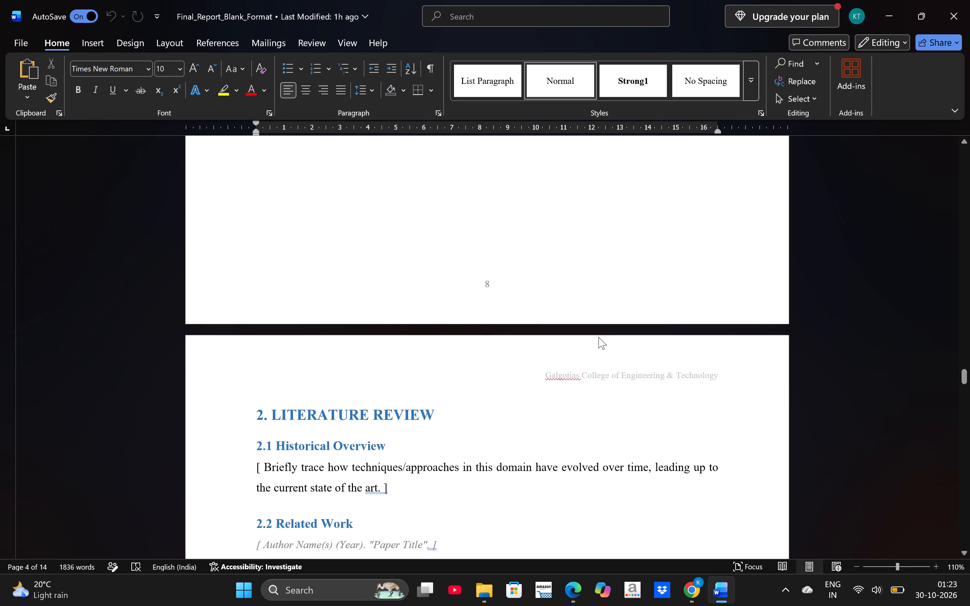
{"action": "scroll", "coordinate": [599, 337], "scroll_direction": "up", "scroll_amount": 1}
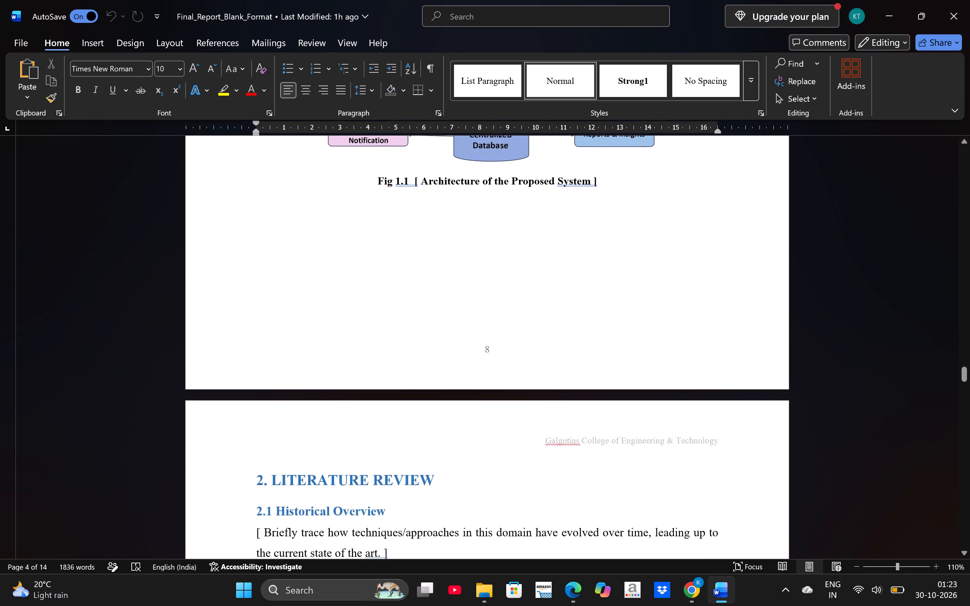
{"action": "scroll", "coordinate": [599, 337], "scroll_direction": "up", "scroll_amount": 2}
{"action": "scroll", "coordinate": [599, 337], "scroll_direction": "down", "scroll_amount": 1}
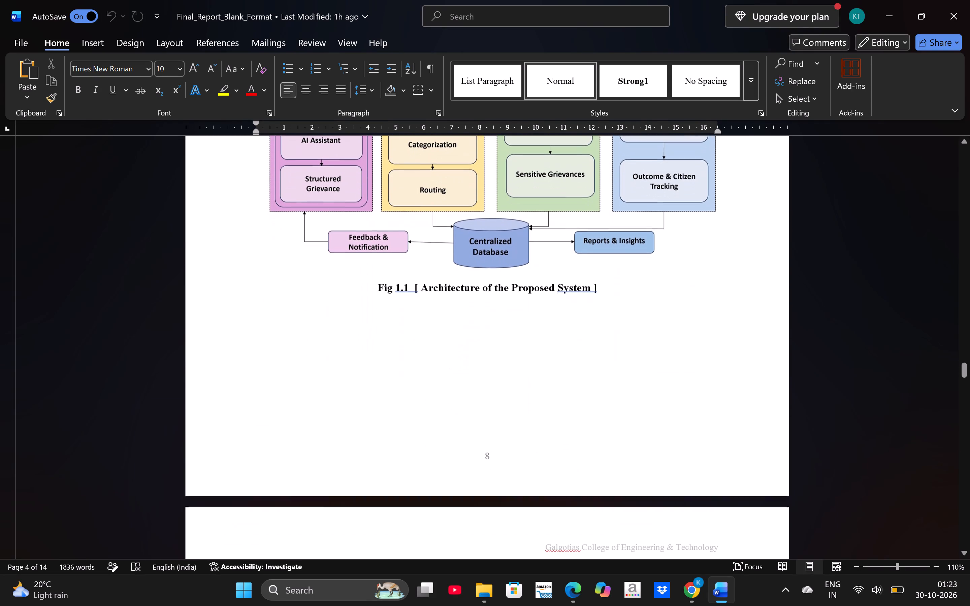
{"action": "left_click", "coordinate": [414, 291]}
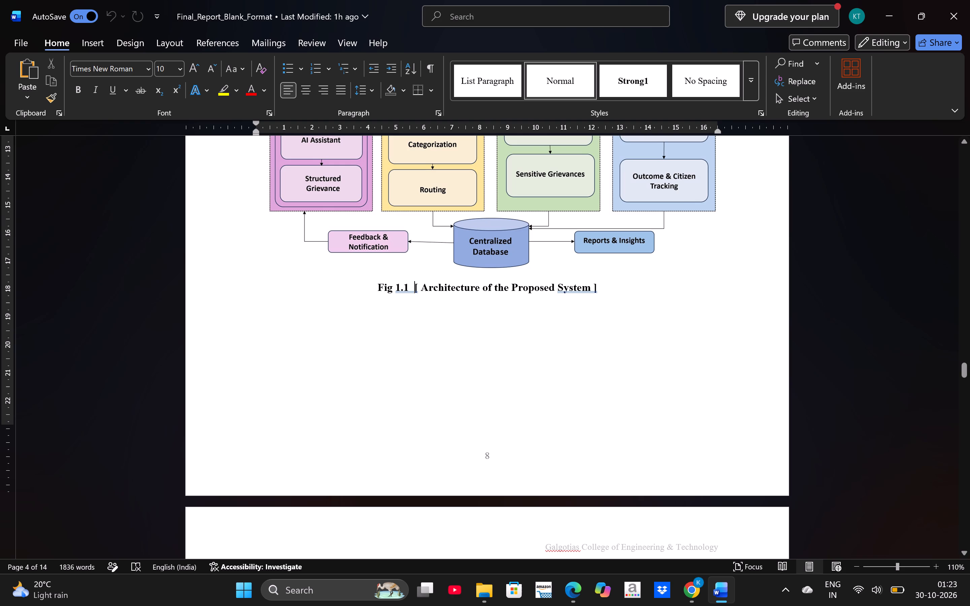
{"action": "key", "text": "BackSpace"}
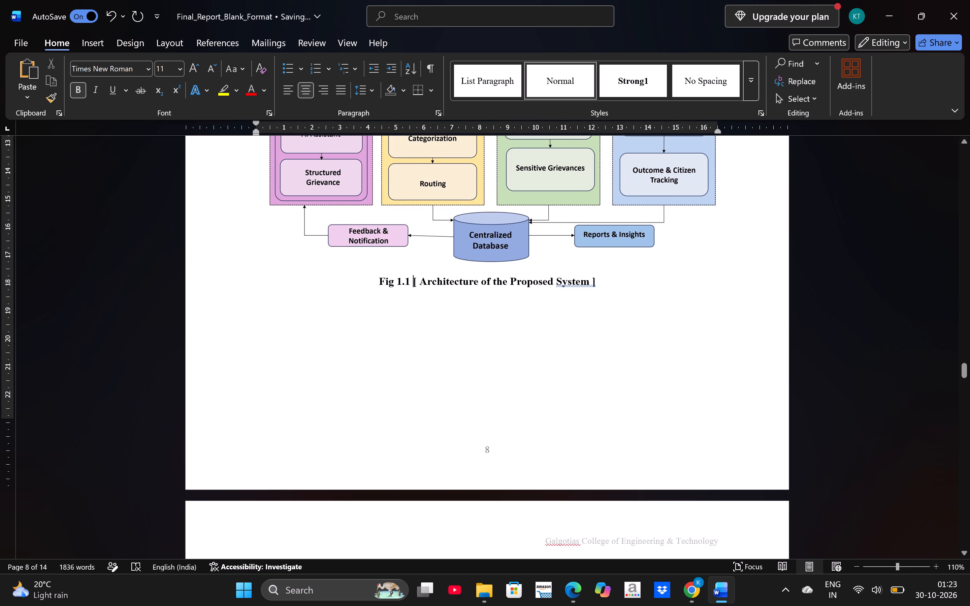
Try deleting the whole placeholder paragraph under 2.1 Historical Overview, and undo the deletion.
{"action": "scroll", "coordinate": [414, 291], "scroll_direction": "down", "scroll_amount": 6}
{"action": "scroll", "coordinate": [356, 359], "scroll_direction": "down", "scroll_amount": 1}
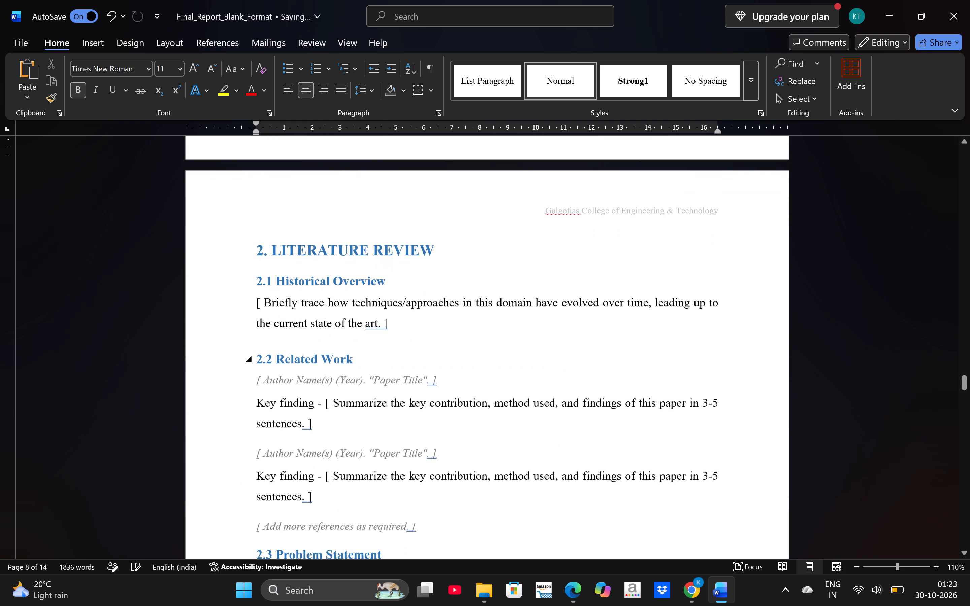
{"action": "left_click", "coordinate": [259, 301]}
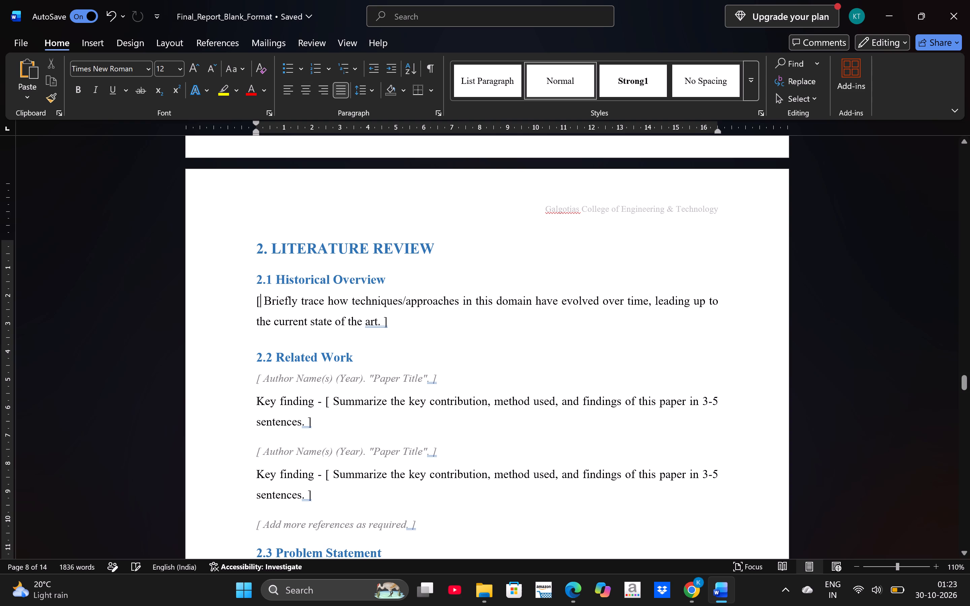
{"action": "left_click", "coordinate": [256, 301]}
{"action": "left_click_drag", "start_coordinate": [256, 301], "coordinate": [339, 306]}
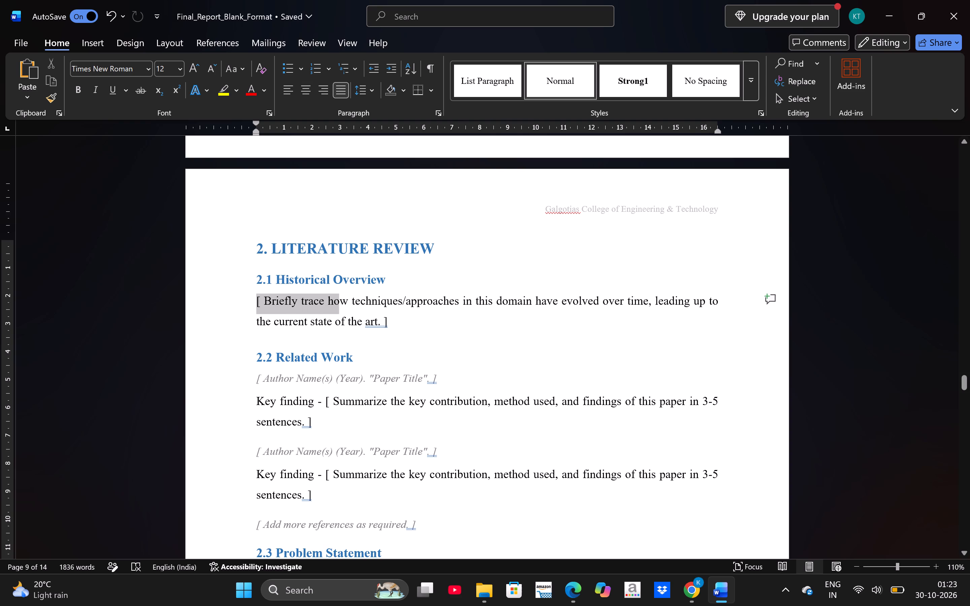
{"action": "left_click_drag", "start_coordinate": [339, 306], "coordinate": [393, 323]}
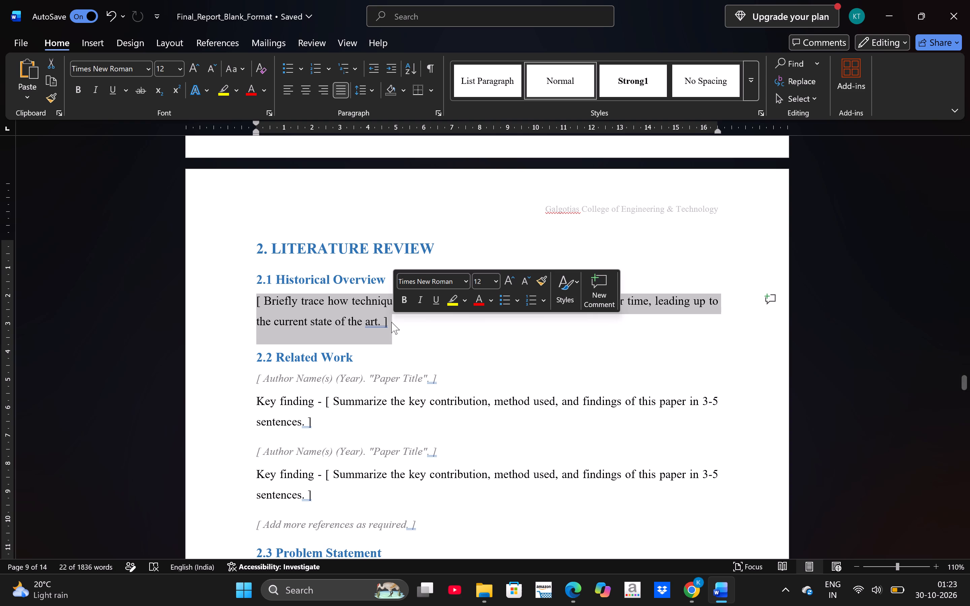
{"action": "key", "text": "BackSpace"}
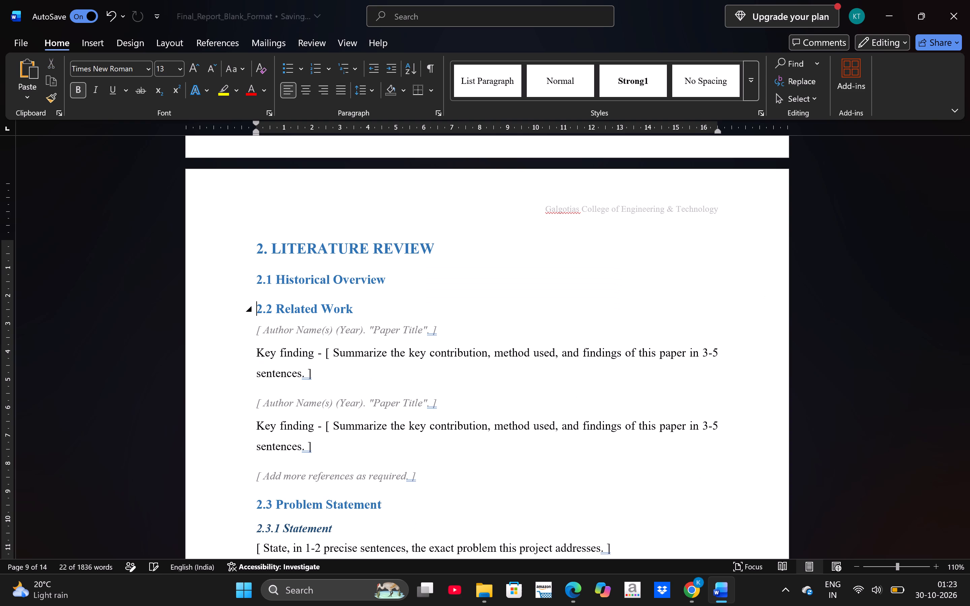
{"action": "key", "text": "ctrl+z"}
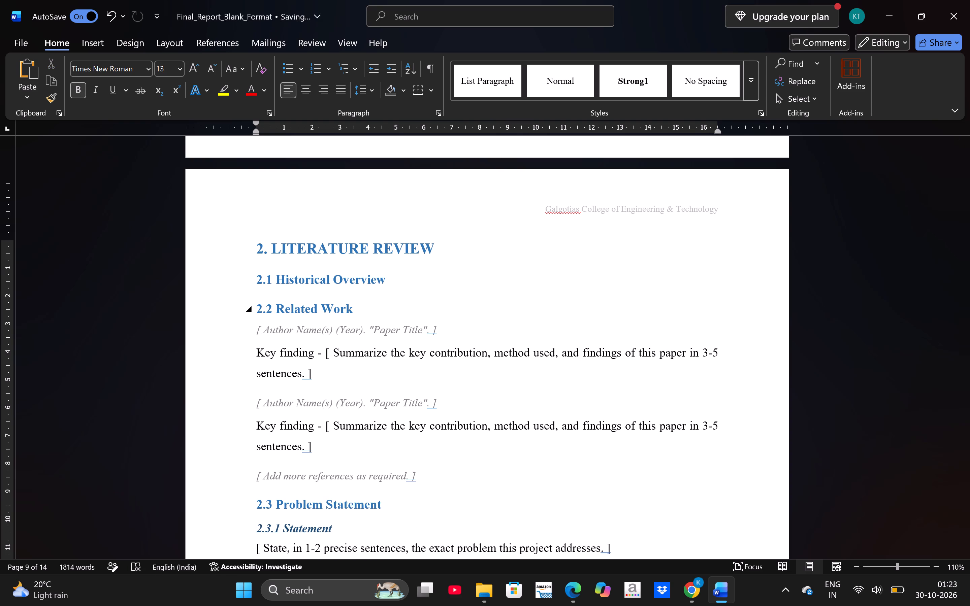
Place the text cursor at the end of the placeholder paragraph under 2.1 Historical Overview.
{"action": "left_click", "coordinate": [391, 322]}
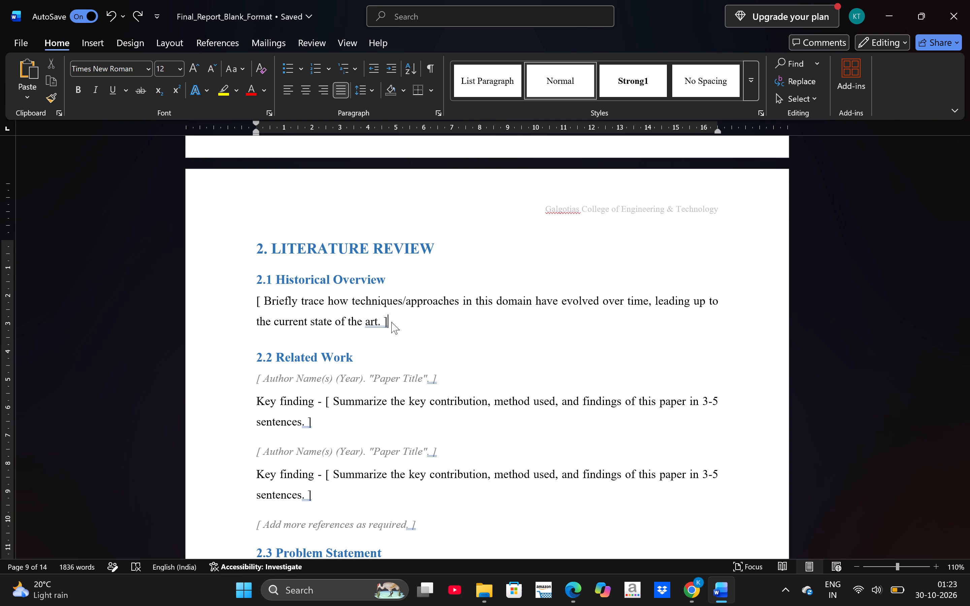
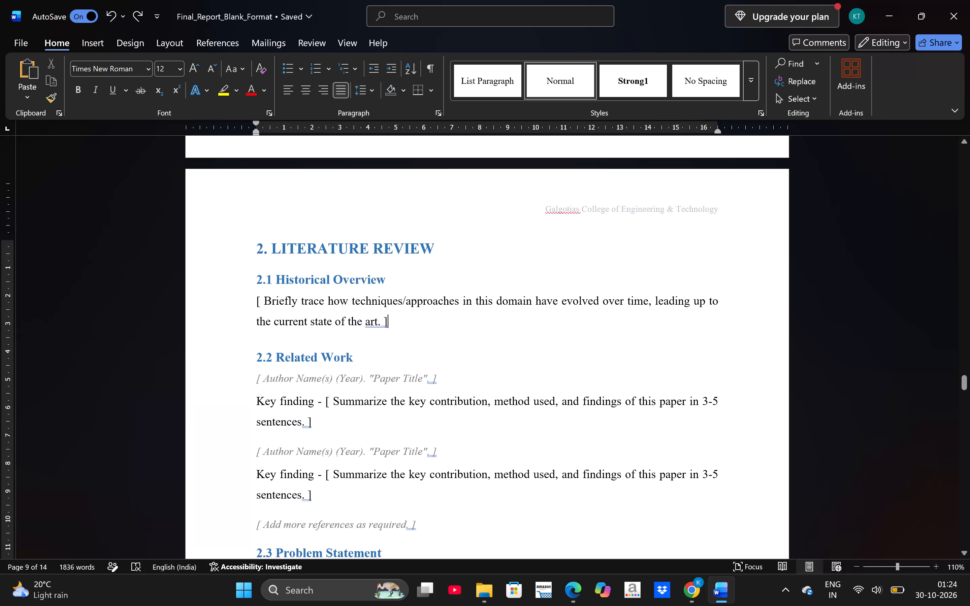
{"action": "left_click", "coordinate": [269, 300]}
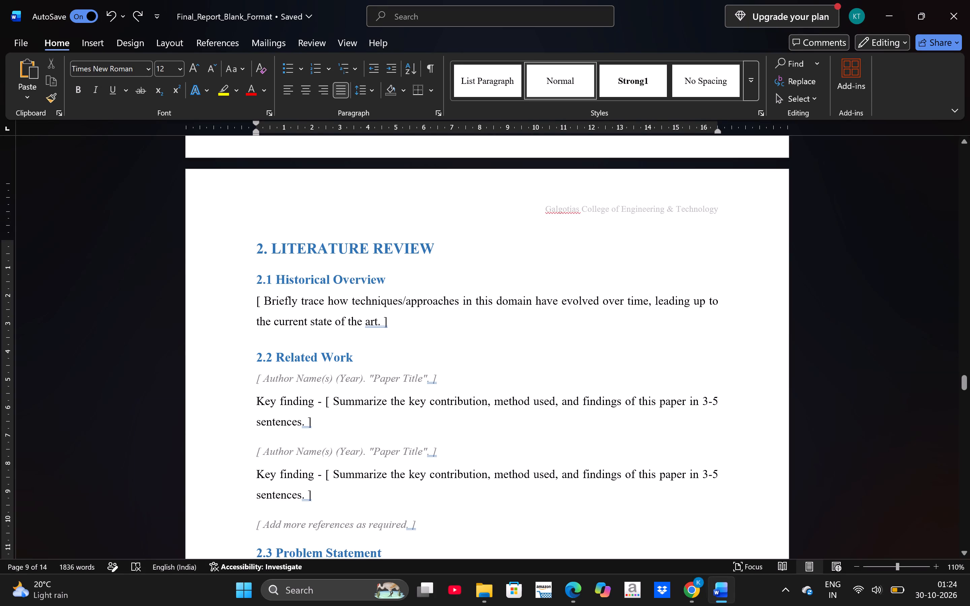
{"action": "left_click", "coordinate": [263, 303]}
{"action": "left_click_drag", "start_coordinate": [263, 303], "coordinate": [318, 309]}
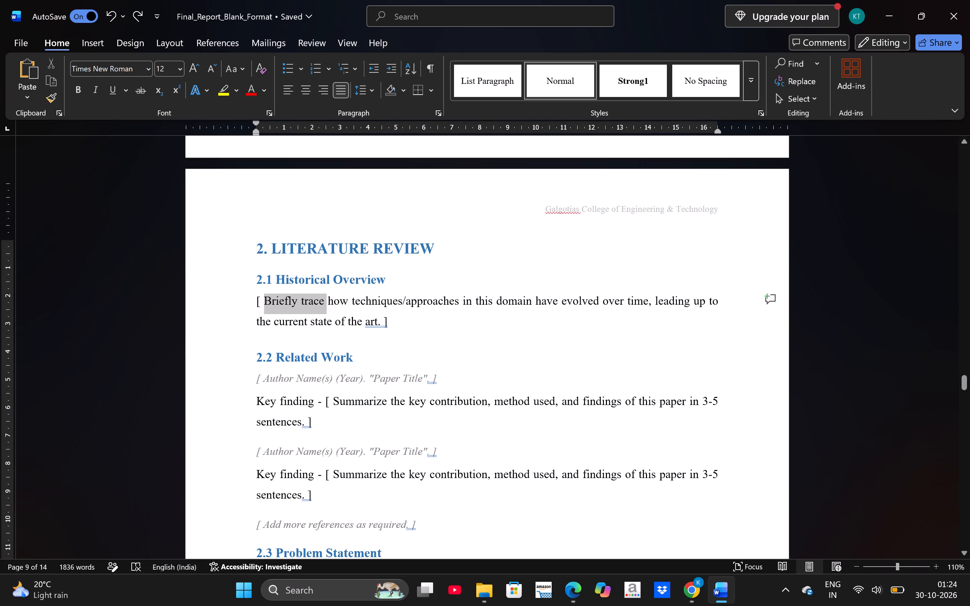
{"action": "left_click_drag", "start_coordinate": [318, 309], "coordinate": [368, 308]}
Delete the bracketed placeholder text under 2.1 Historical Overview, working backwards from its closing bracket.
{"action": "left_click", "coordinate": [379, 328]}
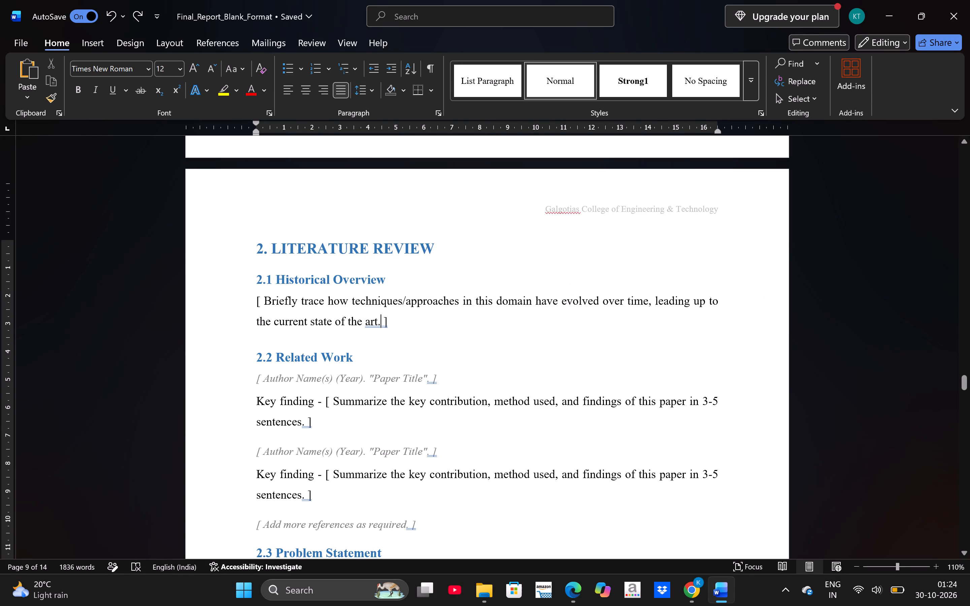
{"action": "left_click", "coordinate": [384, 321]}
{"action": "key", "text": "Right"}
{"action": "key", "text": "BackSpace"}
{"action": "key", "text": "BackSpace"}
{"action": "key", "text": "BackSpace"}
{"action": "key", "text": "BackSpace"}
{"action": "key", "text": "BackSpace"}
{"action": "key", "text": "BackSpace"}
{"action": "key", "text": "BackSpace"}
{"action": "key", "text": "BackSpace"}
{"action": "key", "text": "BackSpace"}
{"action": "key", "text": "BackSpace"}
{"action": "key", "text": "BackSpace"}
{"action": "key", "text": "BackSpace"}
{"action": "key", "text": "BackSpace"}
{"action": "key", "text": "BackSpace"}
{"action": "key", "text": "BackSpace"}
{"action": "key", "text": "BackSpace"}
{"action": "key", "text": "BackSpace"}
{"action": "key", "text": "BackSpace"}
{"action": "key", "text": "BackSpace"}
{"action": "key", "text": "BackSpace"}
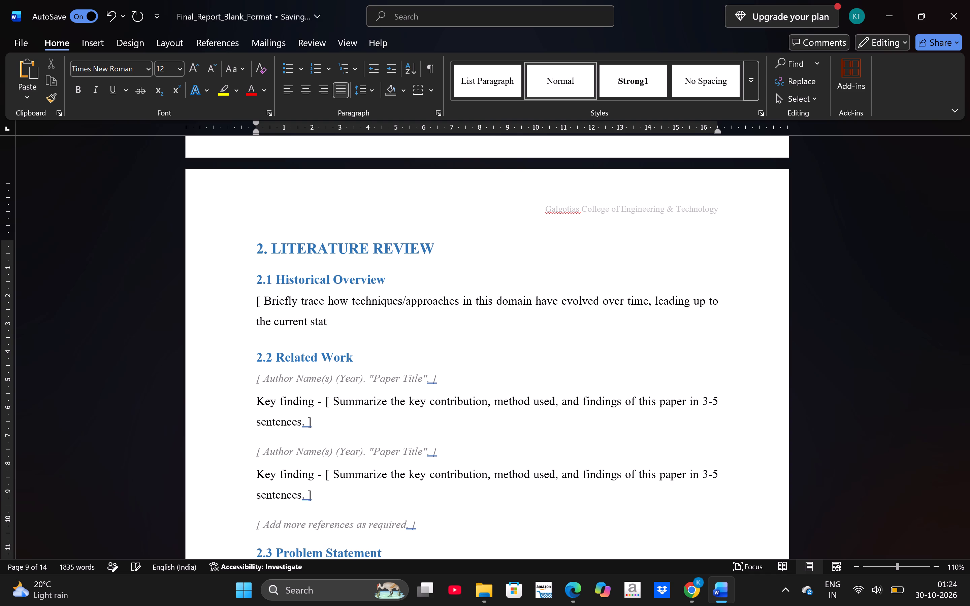
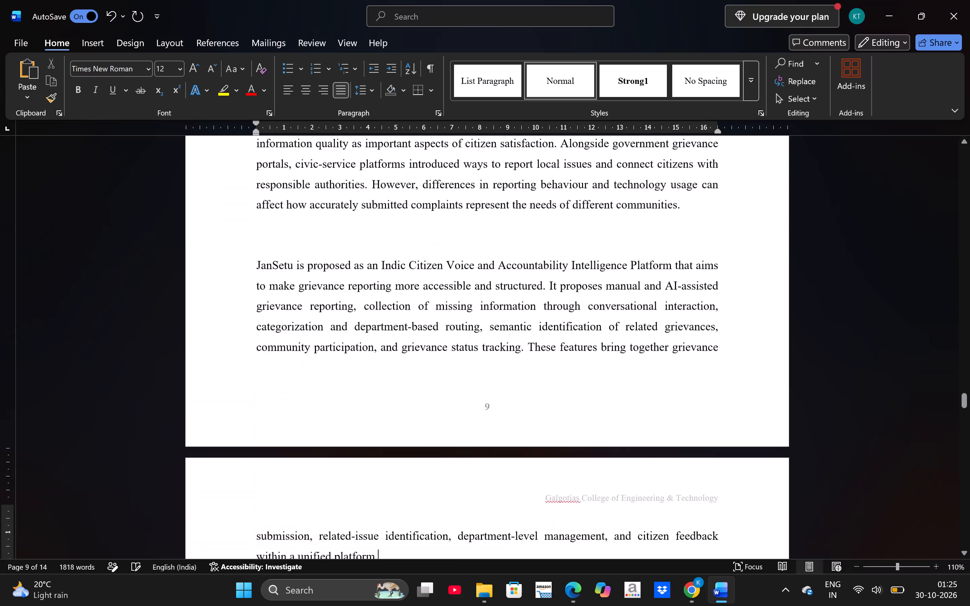
Delete the leftover placeholder text "[ Briefly trace how" before "The development of online public grievance redressal systems" under 2.1 Historical Overview.
{"action": "scroll", "coordinate": [357, 292], "scroll_direction": "up", "scroll_amount": 4}
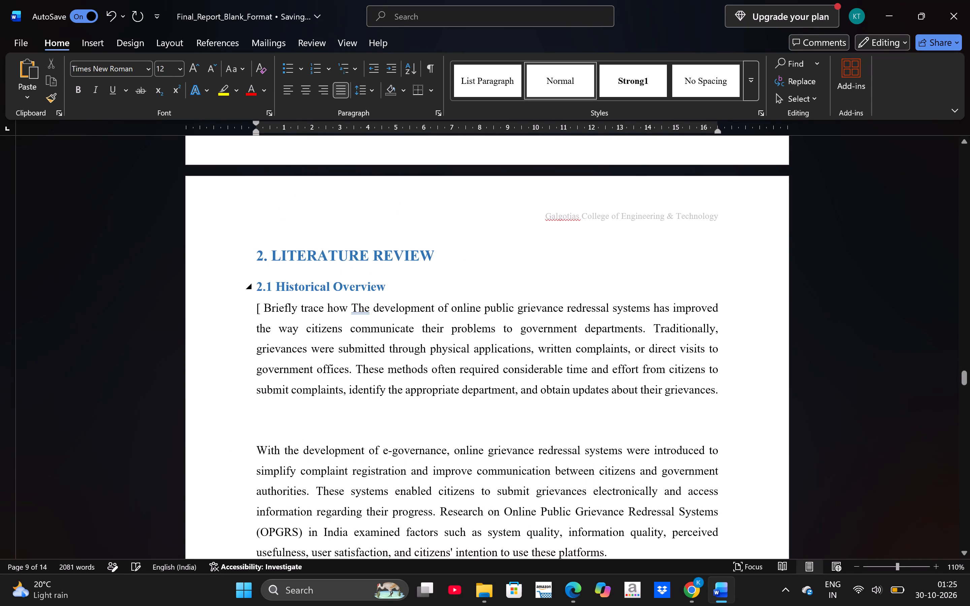
{"action": "left_click", "coordinate": [351, 309]}
{"action": "left_click_drag", "start_coordinate": [351, 309], "coordinate": [298, 306]}
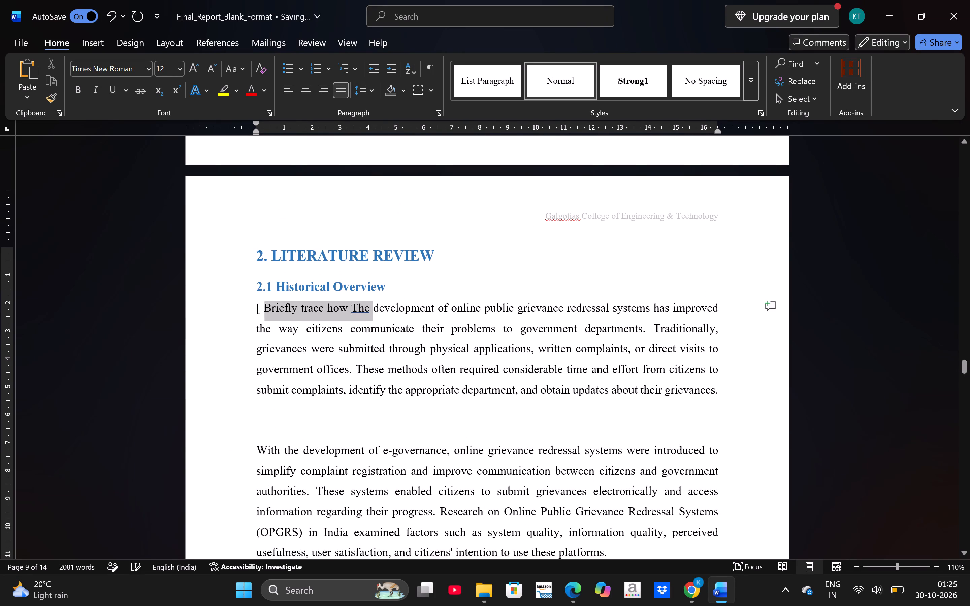
{"action": "left_click_drag", "start_coordinate": [298, 306], "coordinate": [306, 306]}
{"action": "left_click", "coordinate": [349, 310]}
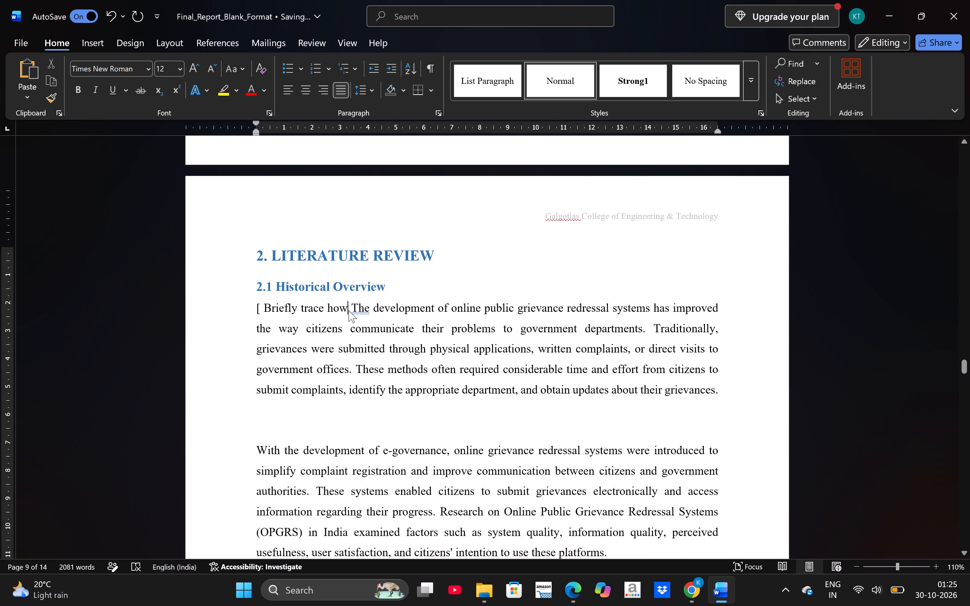
{"action": "left_click", "coordinate": [353, 308]}
{"action": "key", "text": "BackSpace"}
{"action": "key", "text": "BackSpace"}
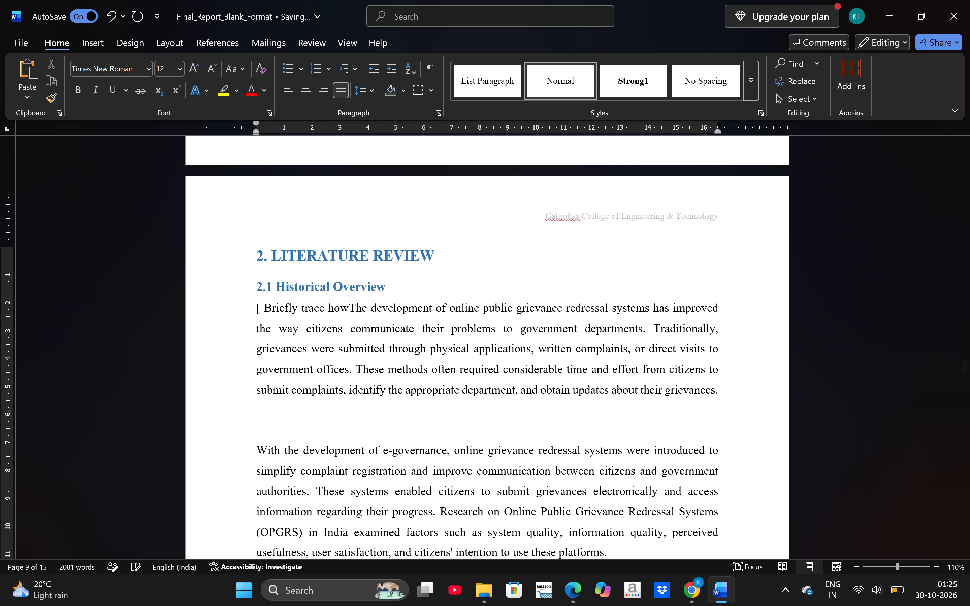
{"action": "key", "text": "BackSpace"}
{"action": "key", "text": "BackSpace"}
{"action": "key", "text": "BackSpace"}
{"action": "key", "text": "BackSpace"}
{"action": "key", "text": "BackSpace"}
{"action": "key", "text": "BackSpace"}
{"action": "key", "text": "BackSpace"}
{"action": "key", "text": "BackSpace"}
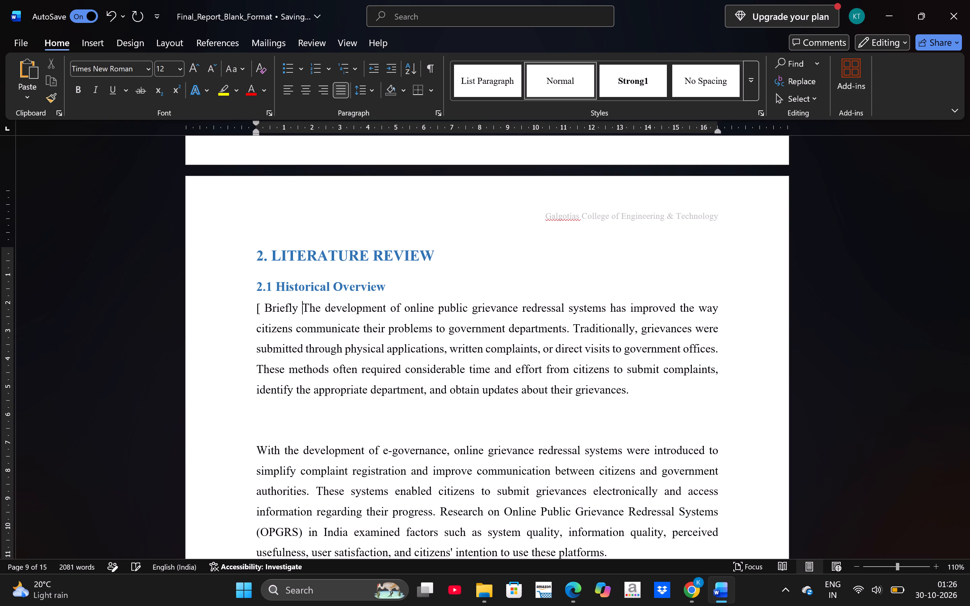
{"action": "key", "text": "BackSpace"}
{"action": "key", "text": "BackSpace"}
{"action": "key", "text": "BackSpace"}
{"action": "key", "text": "BackSpace"}
{"action": "key", "text": "BackSpace"}
{"action": "key", "text": "BackSpace"}
{"action": "key", "text": "BackSpace"}
{"action": "key", "text": "BackSpace"}
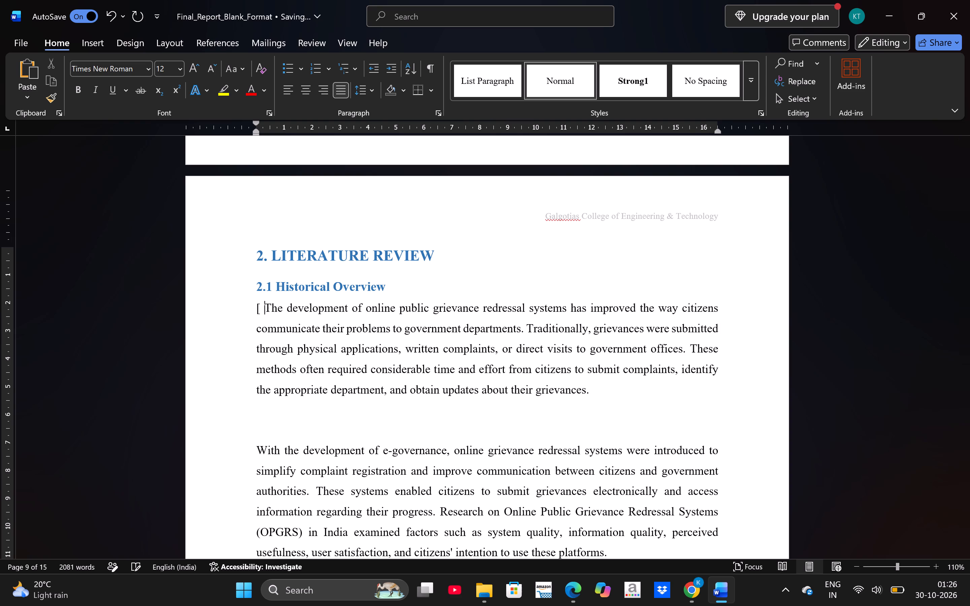
{"action": "key", "text": "BackSpace"}
{"action": "key", "text": "BackSpace"}
Remove the empty paragraphs separating the four body paragraphs of 2.1 Historical Overview.
{"action": "scroll", "coordinate": [353, 308], "scroll_direction": "down", "scroll_amount": 3}
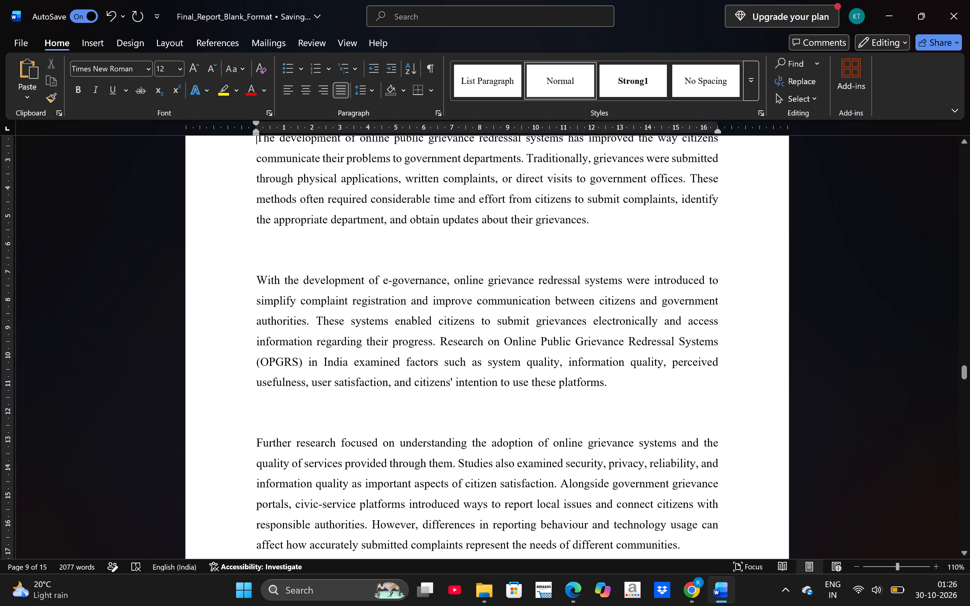
{"action": "scroll", "coordinate": [353, 308], "scroll_direction": "down", "scroll_amount": 1}
{"action": "scroll", "coordinate": [353, 308], "scroll_direction": "up", "scroll_amount": 1}
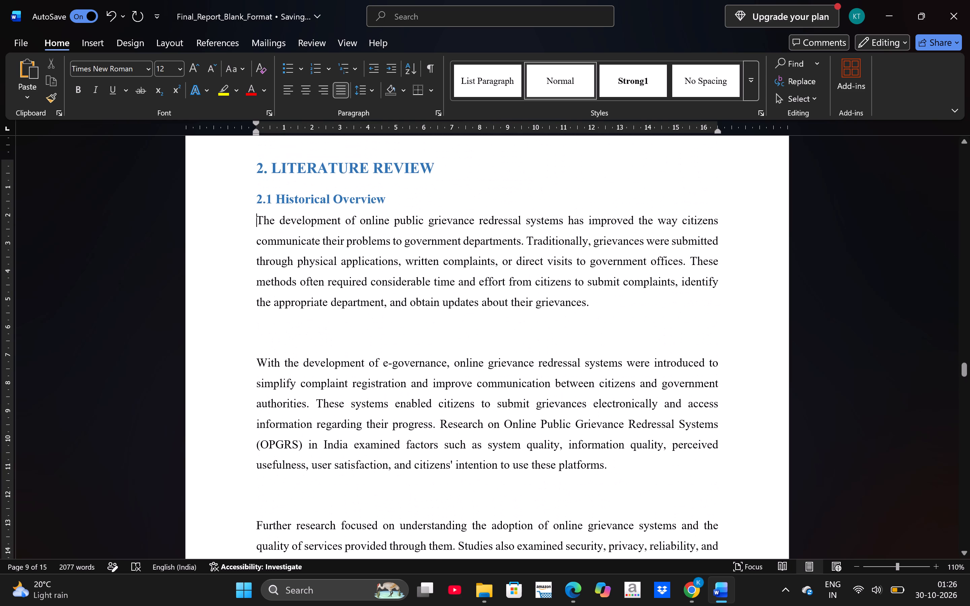
{"action": "left_click", "coordinate": [326, 329]}
{"action": "key", "text": "BackSpace"}
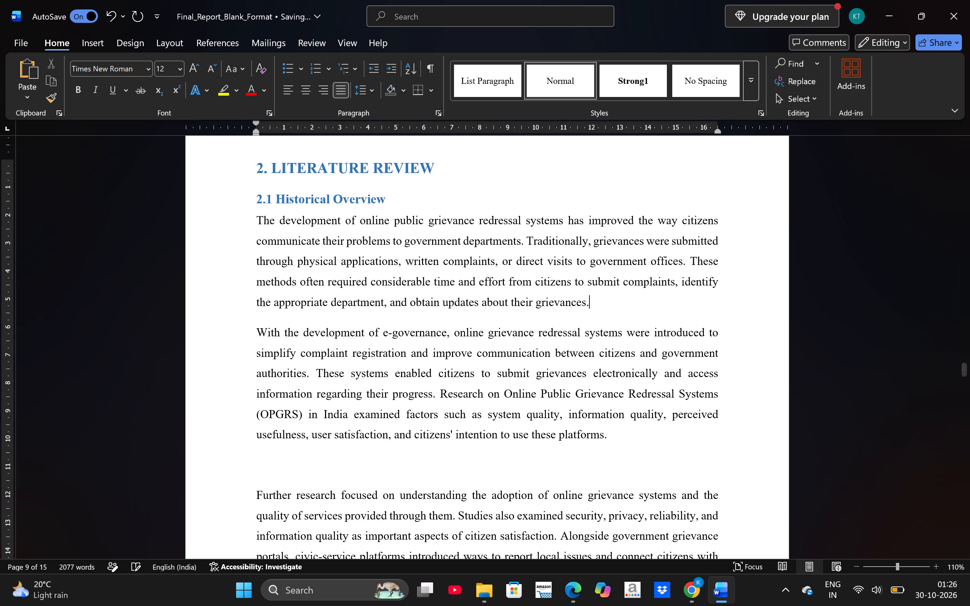
{"action": "left_click", "coordinate": [384, 475]}
{"action": "key", "text": "BackSpace"}
{"action": "scroll", "coordinate": [384, 475], "scroll_direction": "down", "scroll_amount": 1}
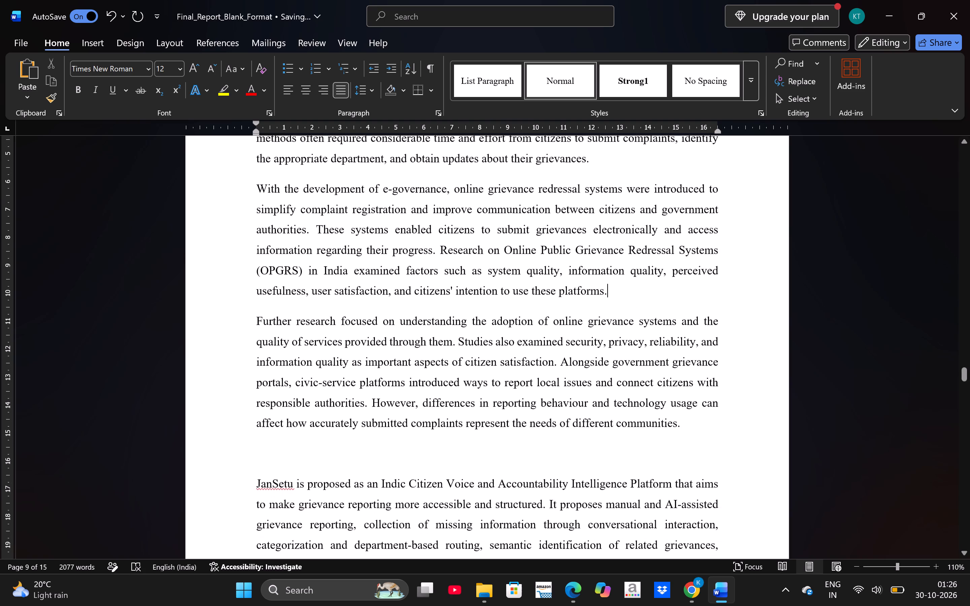
{"action": "left_click", "coordinate": [415, 451]}
{"action": "key", "text": "BackSpace"}
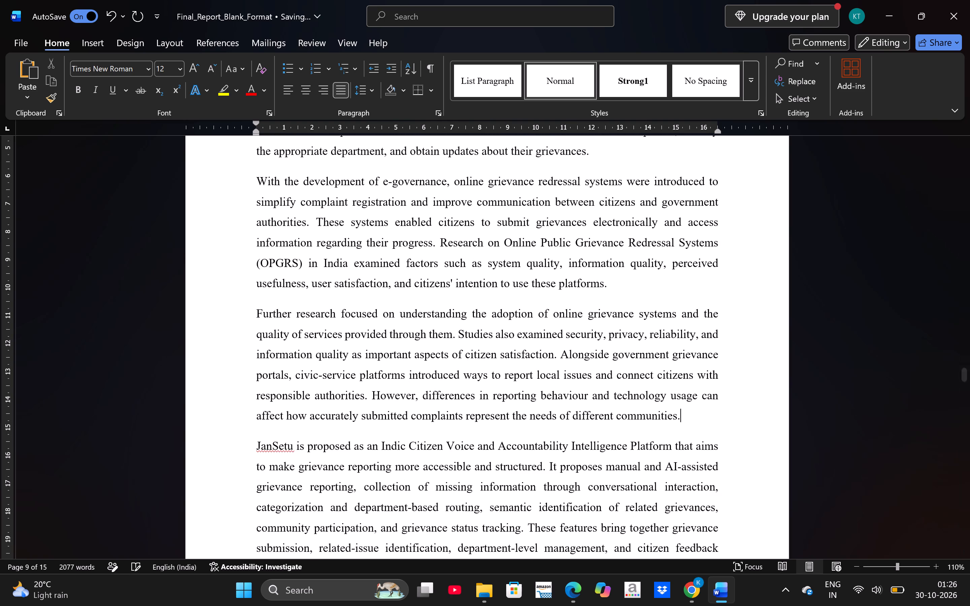
Review the cleaned-up 2.1 Historical Overview text and the paper title and key finding placeholders under 2.2 Related Work.
{"action": "scroll", "coordinate": [415, 451], "scroll_direction": "down", "scroll_amount": 2}
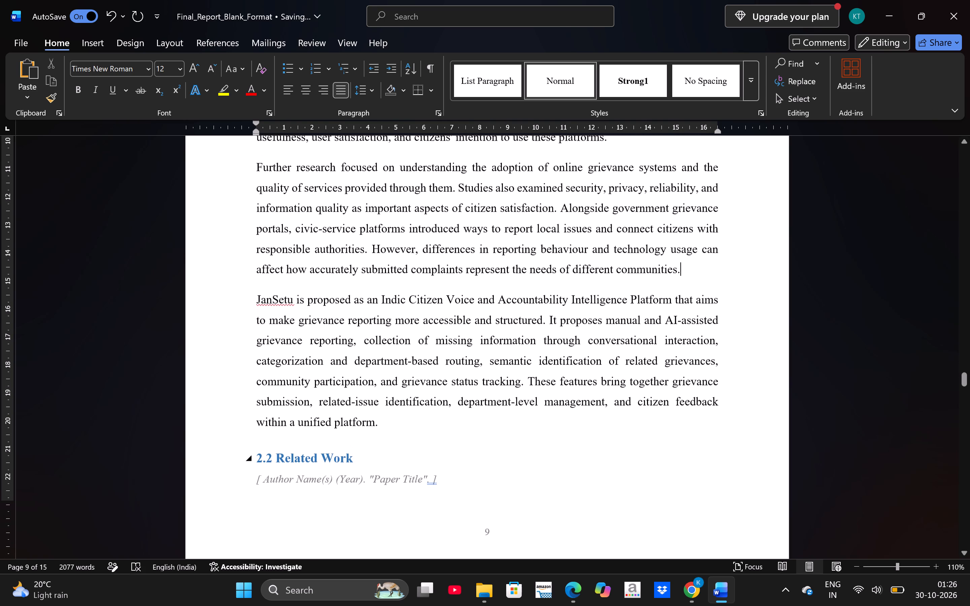
{"action": "scroll", "coordinate": [415, 451], "scroll_direction": "up", "scroll_amount": 1}
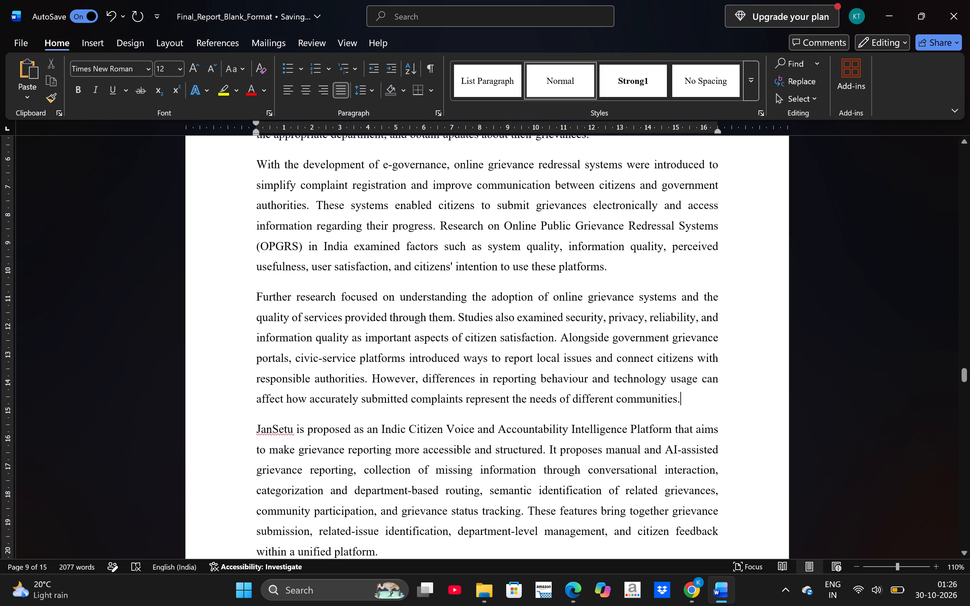
{"action": "scroll", "coordinate": [415, 451], "scroll_direction": "up", "scroll_amount": 1}
{"action": "scroll", "coordinate": [415, 451], "scroll_direction": "down", "scroll_amount": 2}
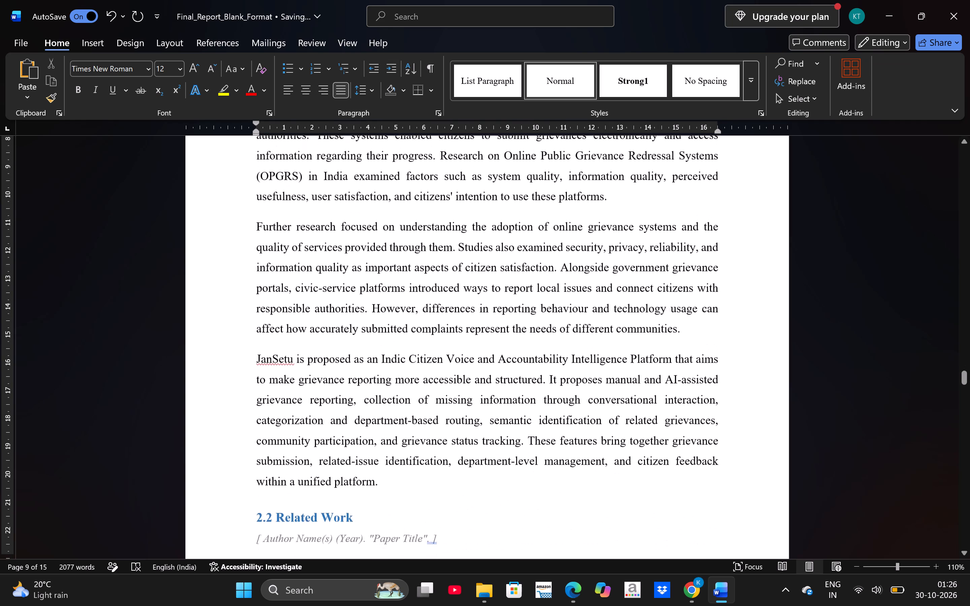
{"action": "scroll", "coordinate": [415, 451], "scroll_direction": "down", "scroll_amount": 2}
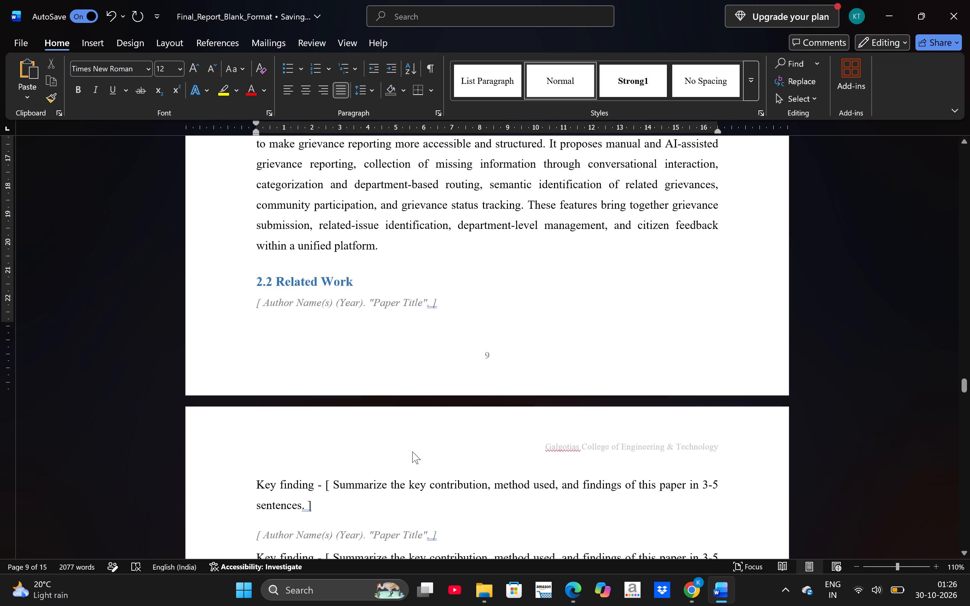
{"action": "scroll", "coordinate": [412, 451], "scroll_direction": "down", "scroll_amount": 1}
{"action": "scroll", "coordinate": [412, 451], "scroll_direction": "up", "scroll_amount": 2}
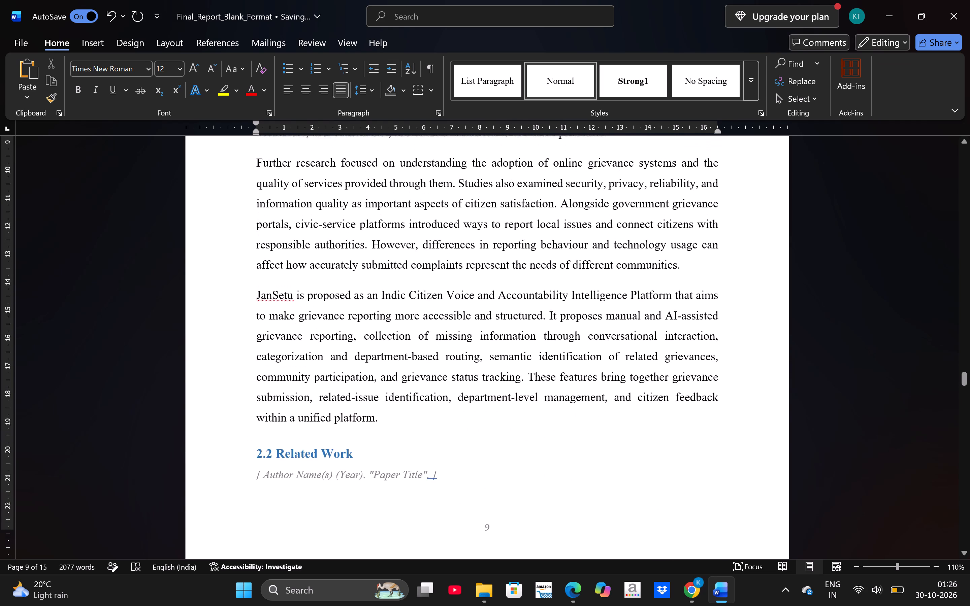
{"action": "scroll", "coordinate": [412, 451], "scroll_direction": "up", "scroll_amount": 1}
{"action": "scroll", "coordinate": [412, 451], "scroll_direction": "down", "scroll_amount": 1}
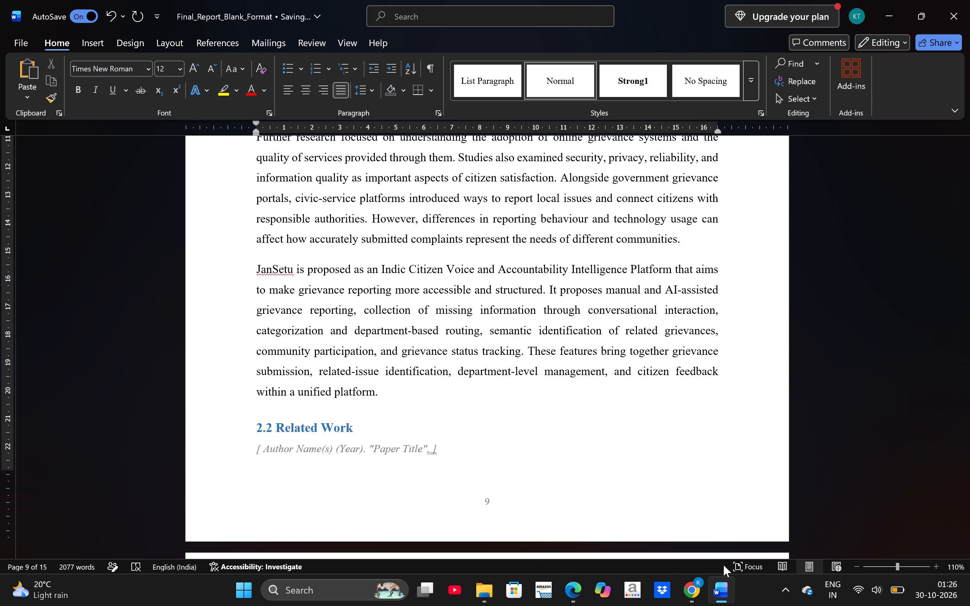
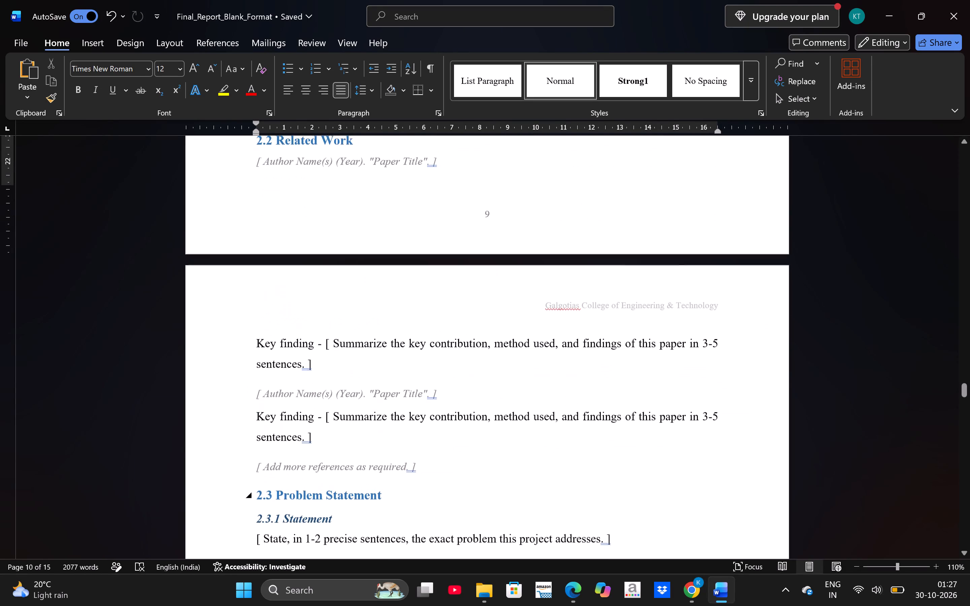
Place the text cursor at the end of the first "[ Author Name(s) (Year). "Paper Title". ]" placeholder under 2.2 Related Work.
{"action": "scroll", "coordinate": [628, 490], "scroll_direction": "up", "scroll_amount": 1}
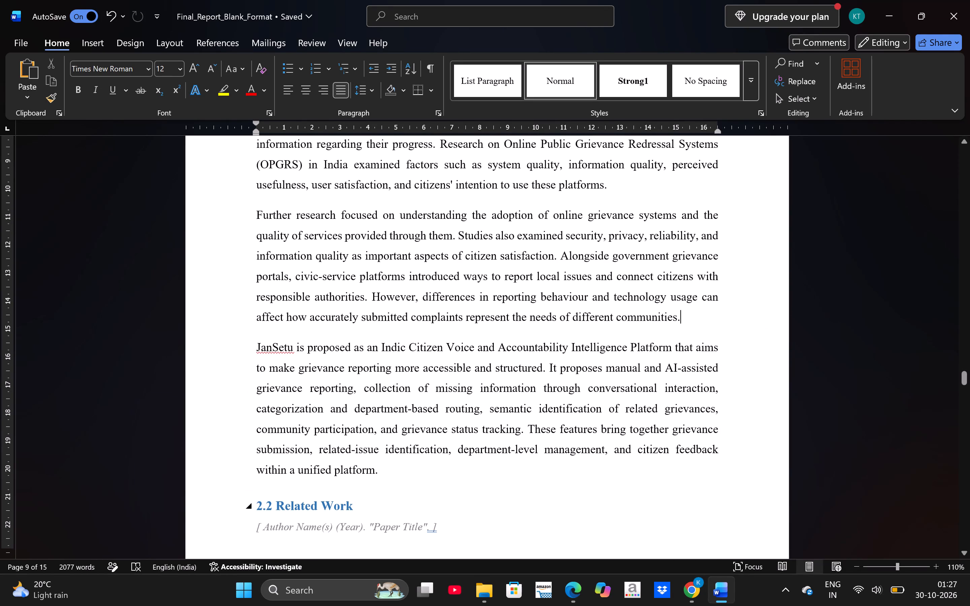
{"action": "left_click", "coordinate": [454, 527]}
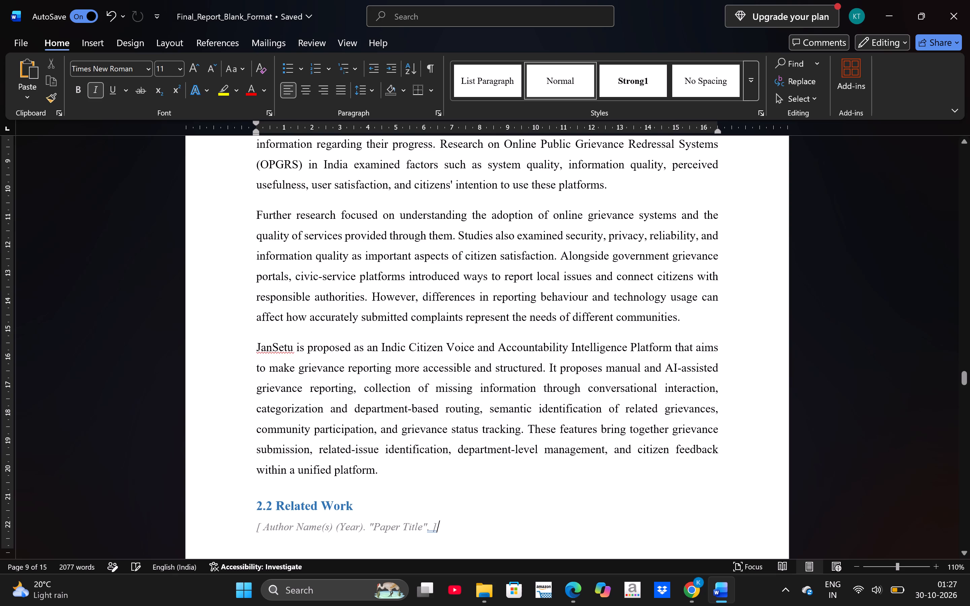
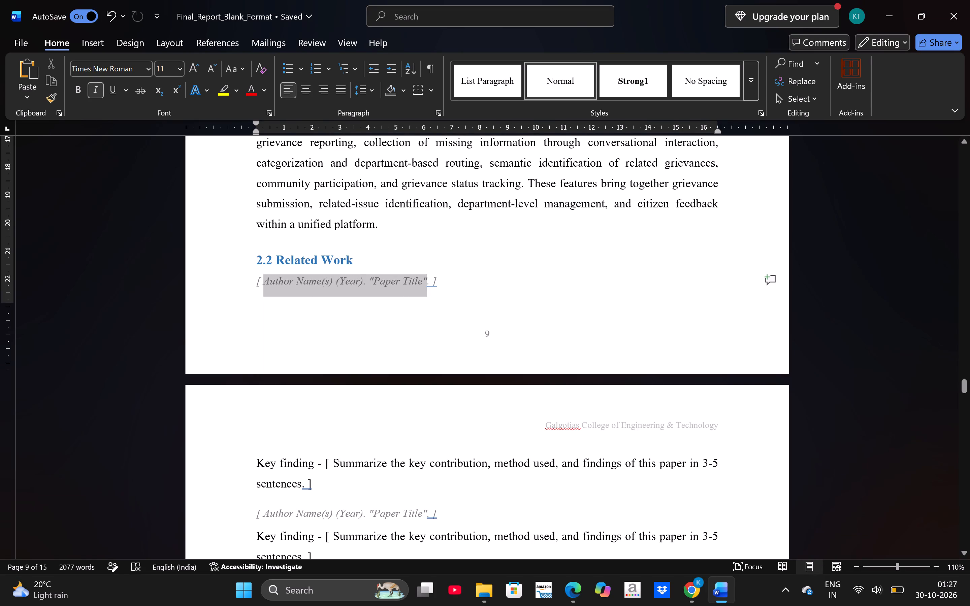
Paste the reference "1. Rana, Dwivedi, and Williams (2013)" after the first author placeholder under 2.2 Related Work.
{"action": "left_click_drag", "start_coordinate": [426, 295], "coordinate": [252, 280]}
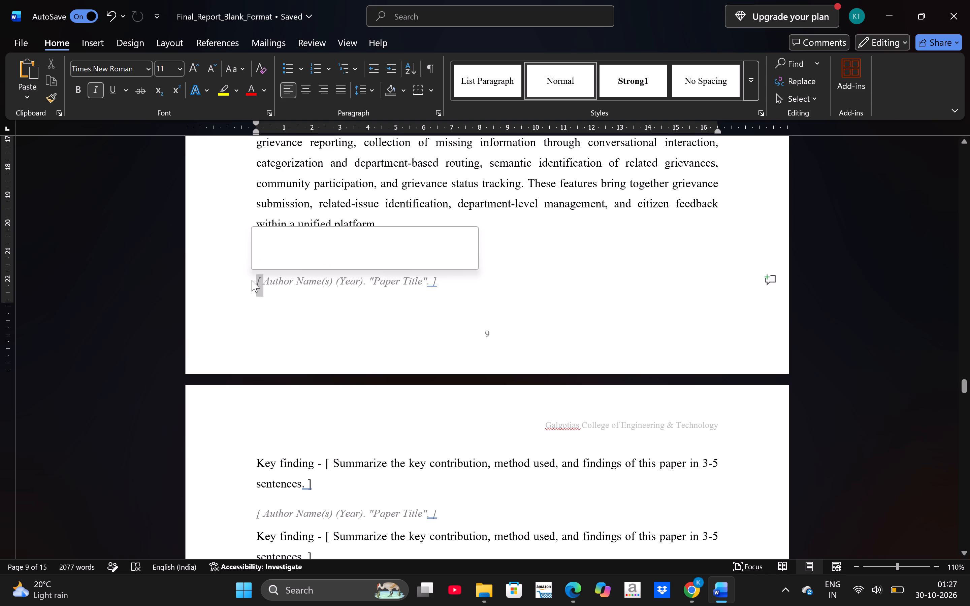
{"action": "left_click", "coordinate": [446, 282]}
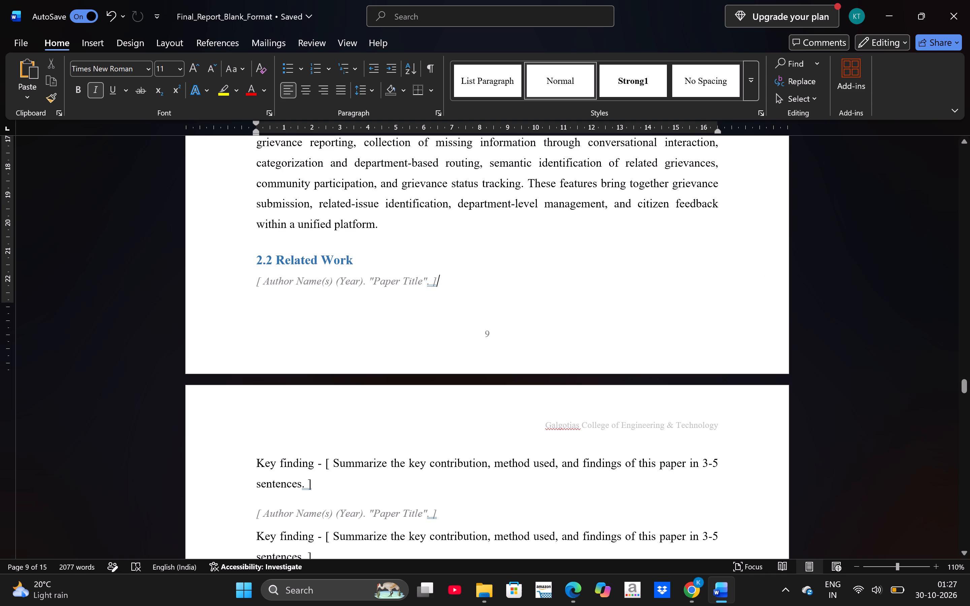
{"action": "key", "text": "ctrl+v"}
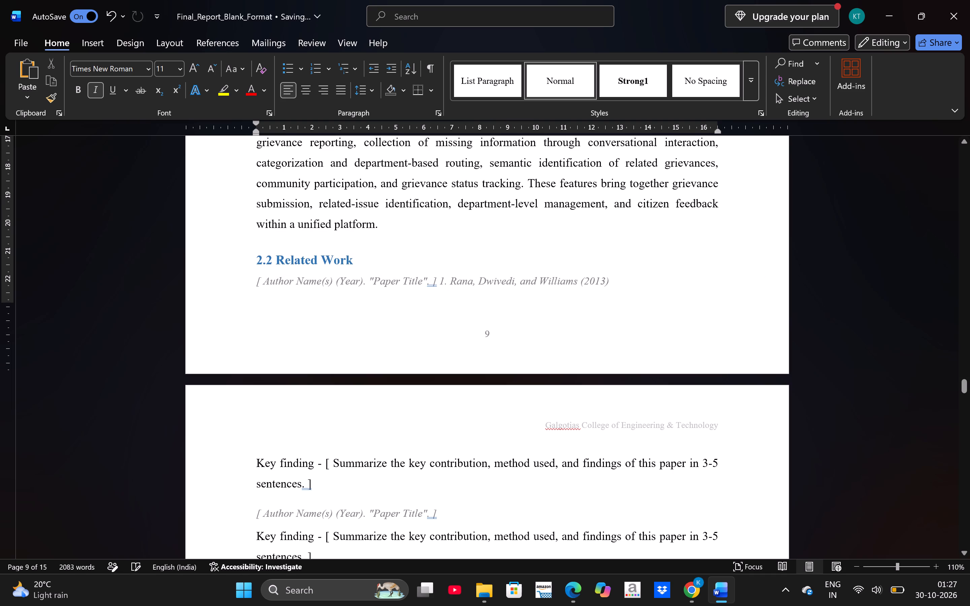
Delete the "[ Author Name(s) (Year). "Paper Title". ]" placeholder in front of the pasted Rana, Dwivedi, and Williams reference.
{"action": "left_click", "coordinate": [440, 282]}
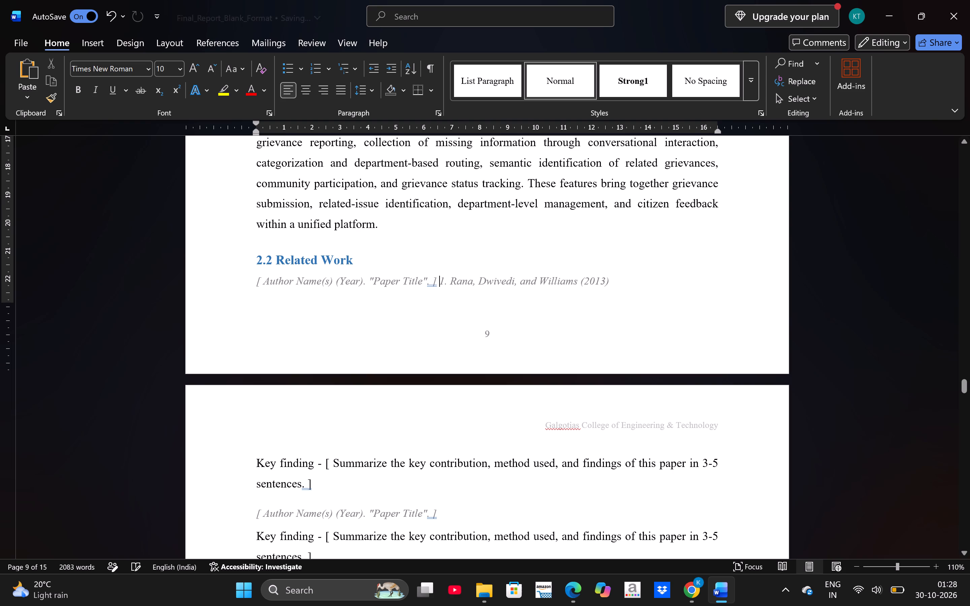
{"action": "left_click", "coordinate": [440, 282]}
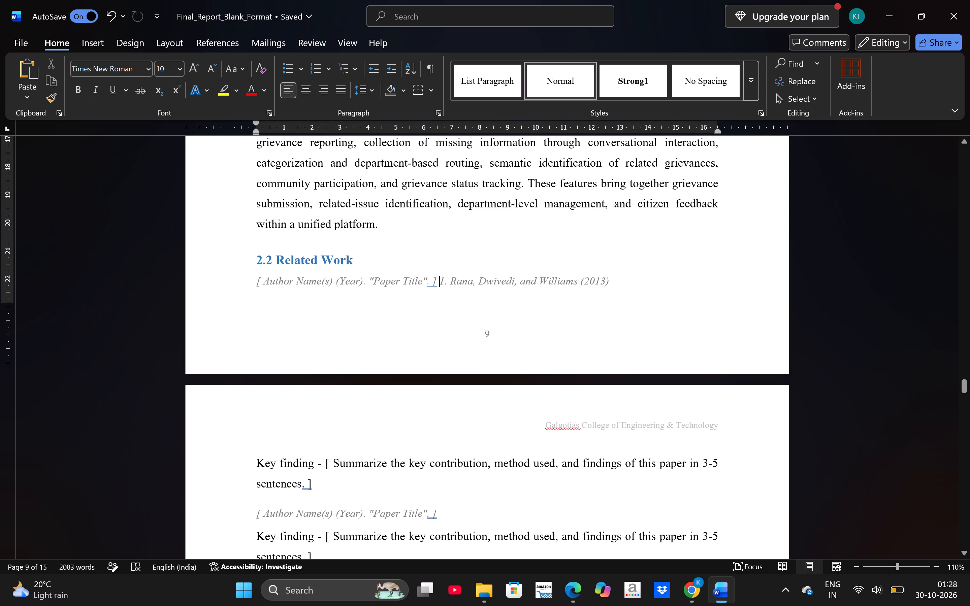
{"action": "key", "text": "BackSpace"}
{"action": "key", "text": "BackSpace"}
{"action": "key", "text": "BackSpace"}
{"action": "key", "text": "BackSpace"}
{"action": "key", "text": "BackSpace"}
{"action": "key", "text": "BackSpace"}
{"action": "key", "text": "BackSpace"}
{"action": "key", "text": "BackSpace"}
{"action": "key", "text": "BackSpace"}
{"action": "key", "text": "BackSpace"}
{"action": "key", "text": "BackSpace"}
{"action": "key", "text": "BackSpace"}
{"action": "key", "text": "BackSpace"}
{"action": "key", "text": "BackSpace"}
{"action": "key", "text": "BackSpace"}
{"action": "key", "text": "BackSpace"}
{"action": "key", "text": "BackSpace"}
{"action": "key", "text": "BackSpace"}
{"action": "key", "text": "BackSpace"}
{"action": "key", "text": "BackSpace"}
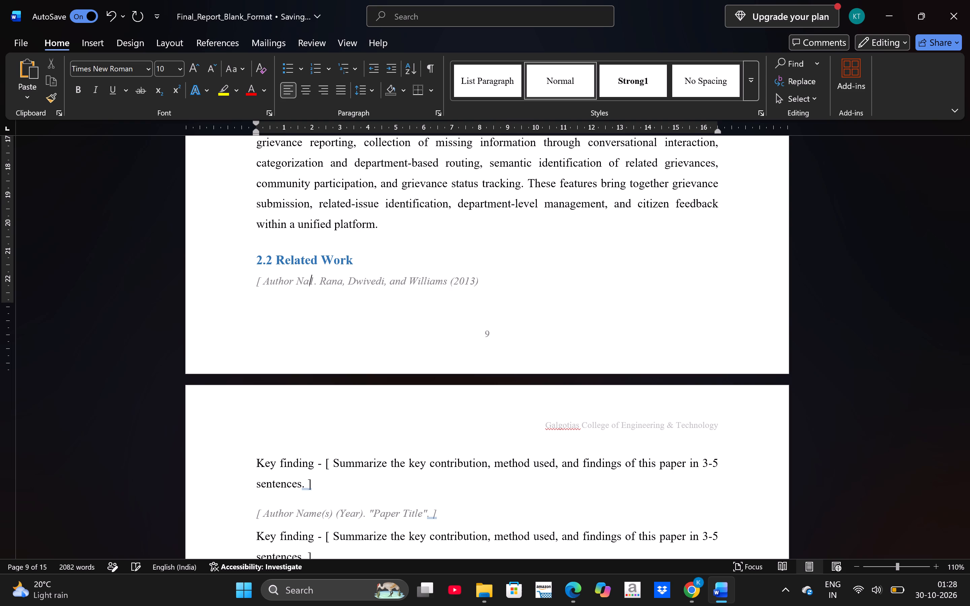
{"action": "key", "text": "BackSpace"}
{"action": "key", "text": "BackSpace"}
{"action": "key", "text": "BackSpace"}
{"action": "key", "text": "BackSpace"}
{"action": "key", "text": "BackSpace"}
{"action": "key", "text": "BackSpace"}
{"action": "key", "text": "BackSpace"}
{"action": "key", "text": "BackSpace"}
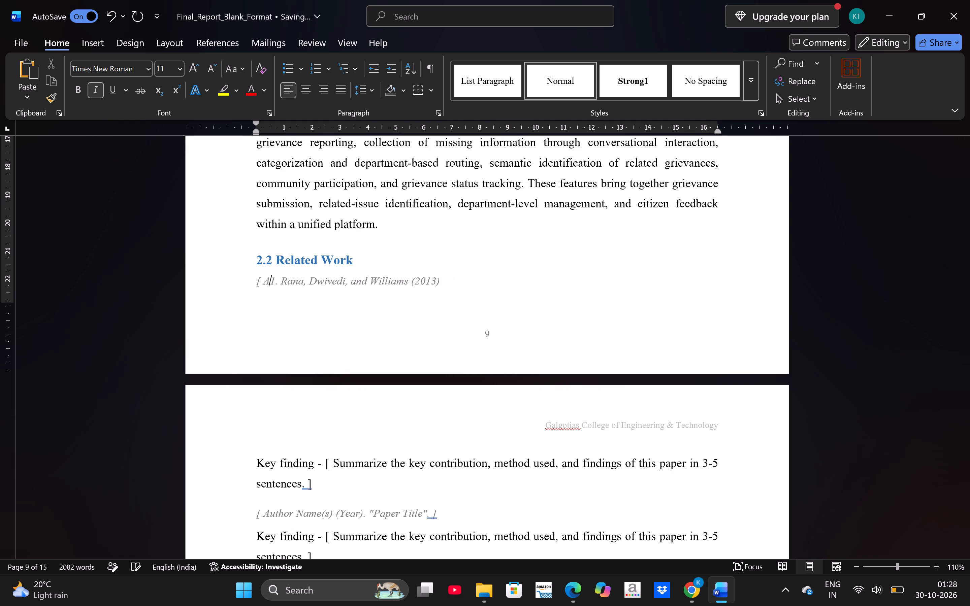
{"action": "key", "text": "BackSpace"}
{"action": "key", "text": "BackSpace"}
{"action": "key", "text": "BackSpace"}
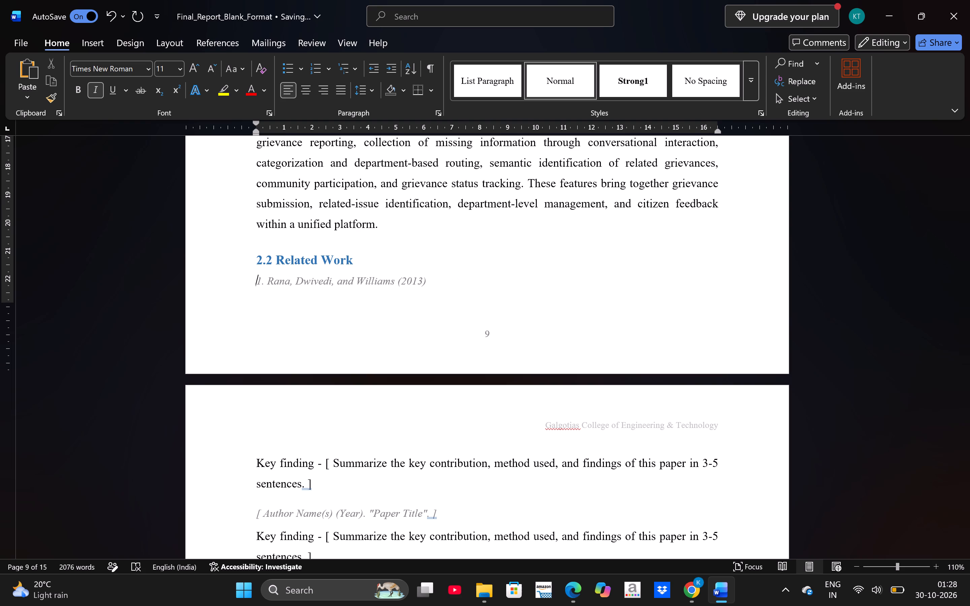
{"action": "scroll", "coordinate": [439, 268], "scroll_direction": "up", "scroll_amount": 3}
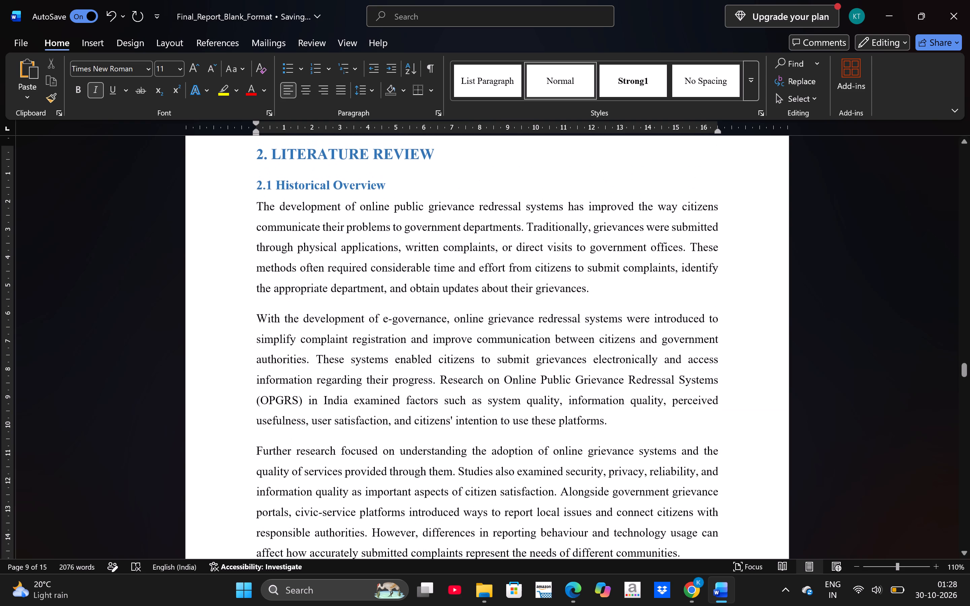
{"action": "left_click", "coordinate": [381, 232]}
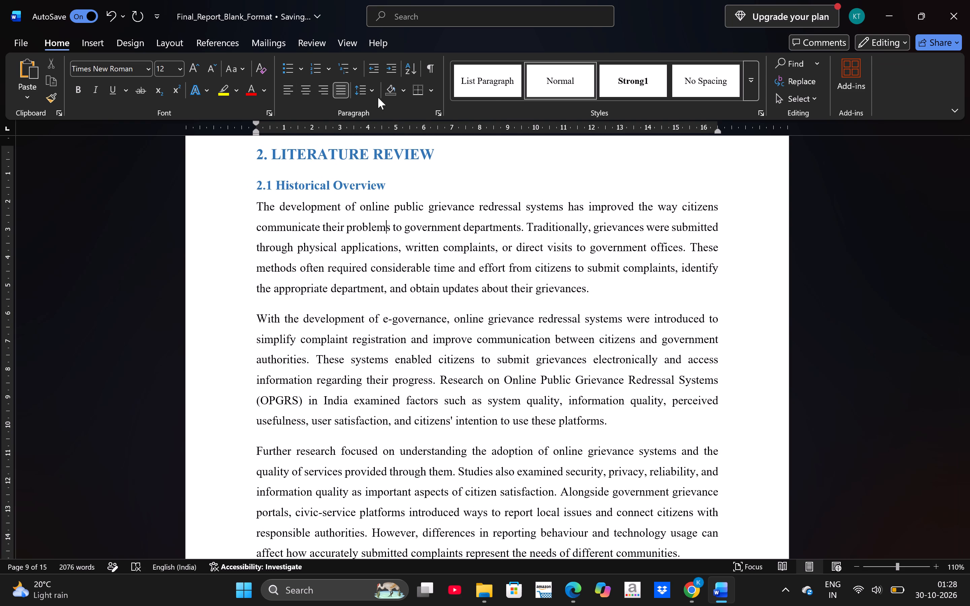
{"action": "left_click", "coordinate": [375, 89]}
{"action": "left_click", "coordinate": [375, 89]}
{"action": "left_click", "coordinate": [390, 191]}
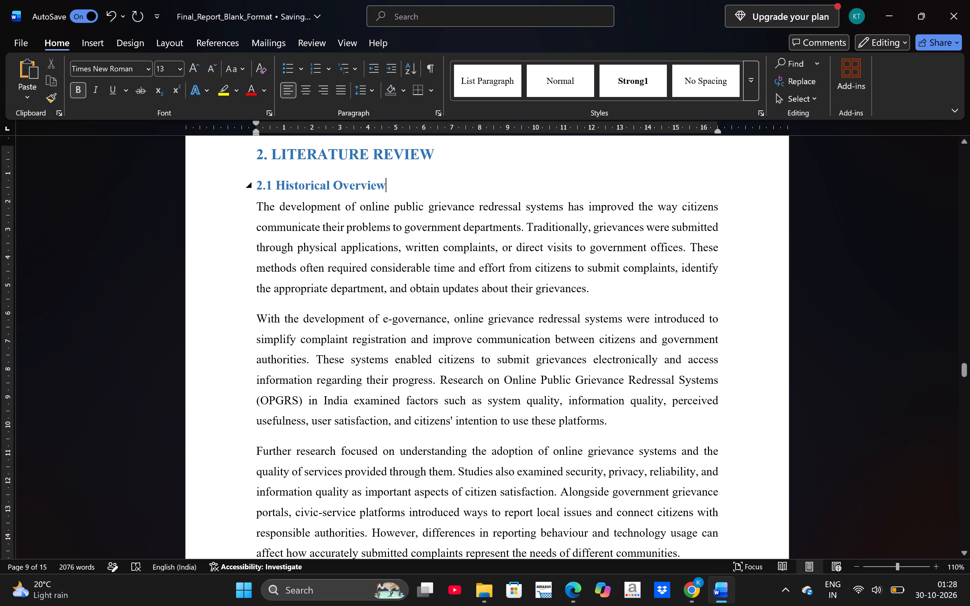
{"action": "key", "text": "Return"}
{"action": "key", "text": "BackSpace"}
Insert a blank line after each of the first three paragraphs of 2.1 Historical Overview.
{"action": "scroll", "coordinate": [448, 303], "scroll_direction": "up", "scroll_amount": 1}
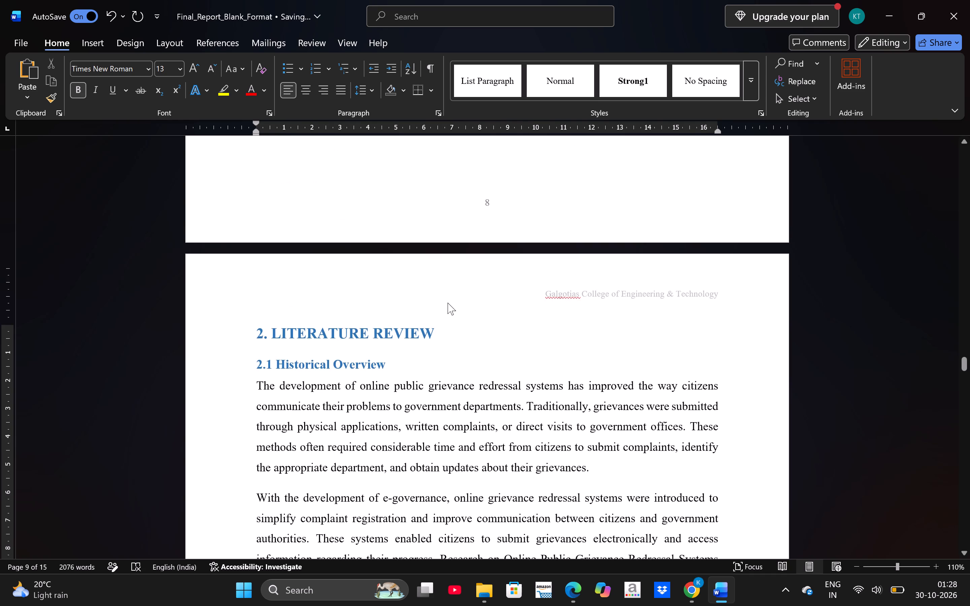
{"action": "scroll", "coordinate": [448, 303], "scroll_direction": "up", "scroll_amount": 1}
{"action": "scroll", "coordinate": [448, 303], "scroll_direction": "down", "scroll_amount": 1}
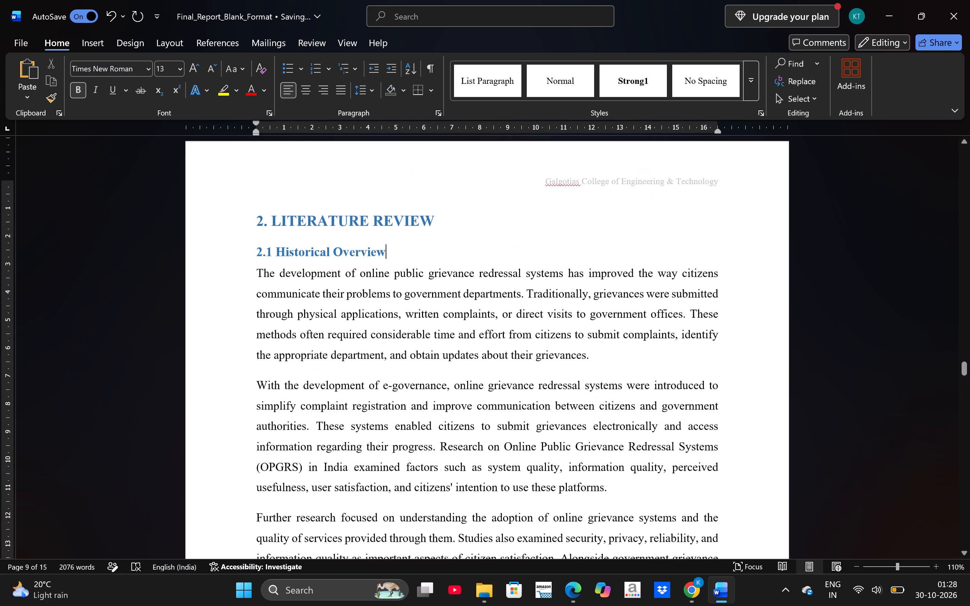
{"action": "scroll", "coordinate": [448, 303], "scroll_direction": "down", "scroll_amount": 2}
{"action": "left_click", "coordinate": [472, 297]}
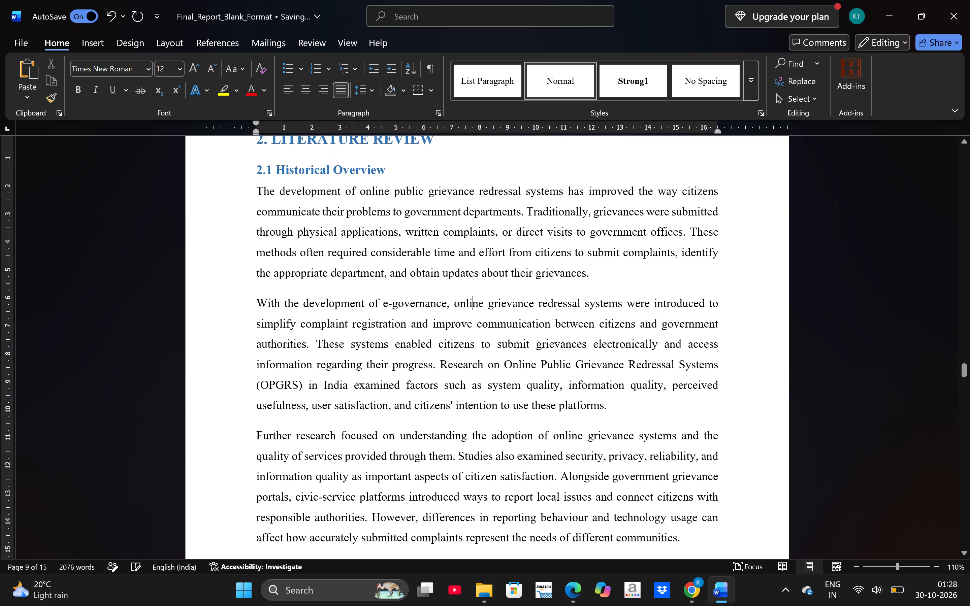
{"action": "left_click", "coordinate": [479, 286]}
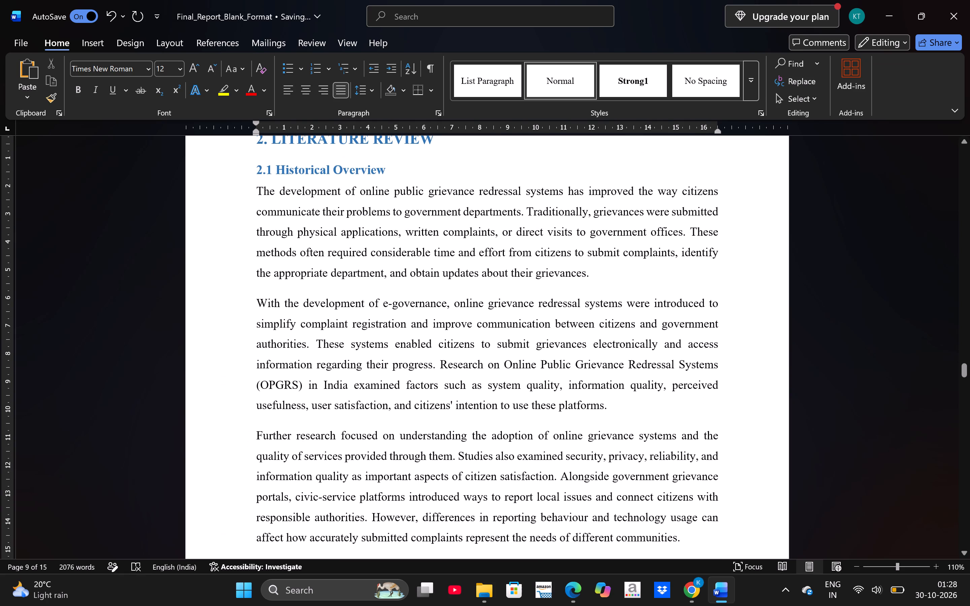
{"action": "left_click", "coordinate": [607, 274]}
{"action": "key", "text": "Return"}
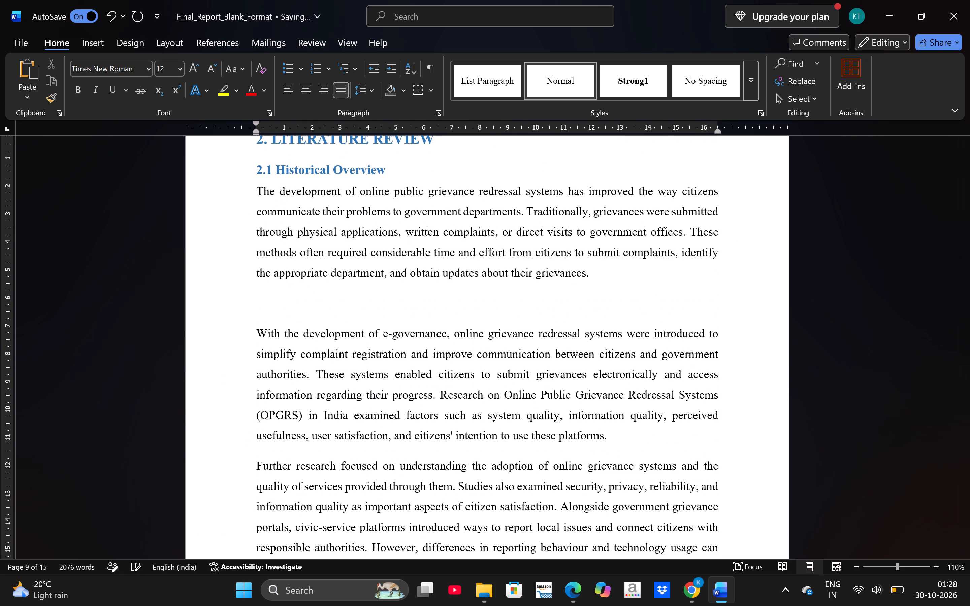
{"action": "scroll", "coordinate": [607, 274], "scroll_direction": "down", "scroll_amount": 1}
{"action": "scroll", "coordinate": [607, 274], "scroll_direction": "up", "scroll_amount": 1}
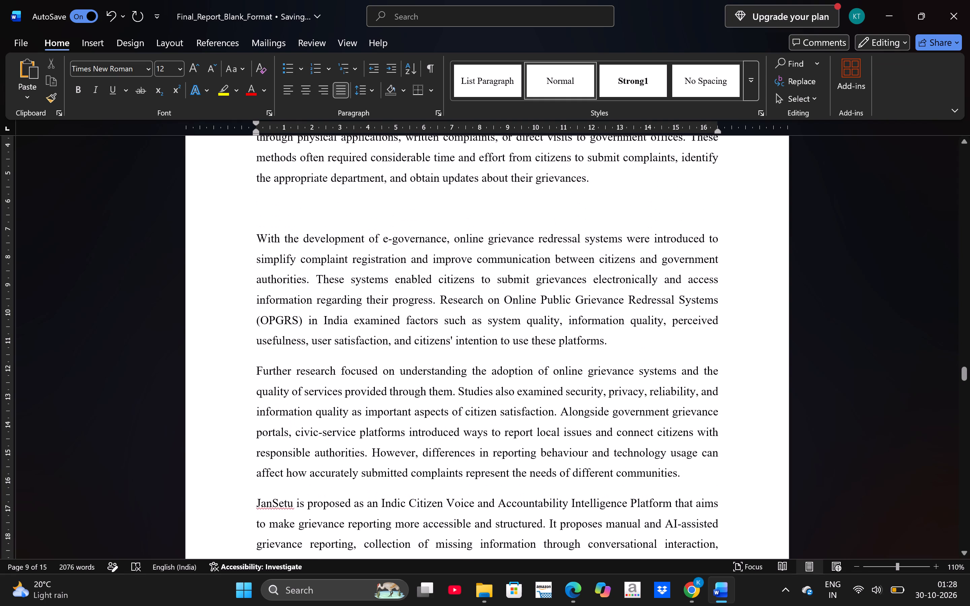
{"action": "scroll", "coordinate": [607, 274], "scroll_direction": "up", "scroll_amount": 1}
{"action": "left_click", "coordinate": [655, 342]}
{"action": "key", "text": "Return"}
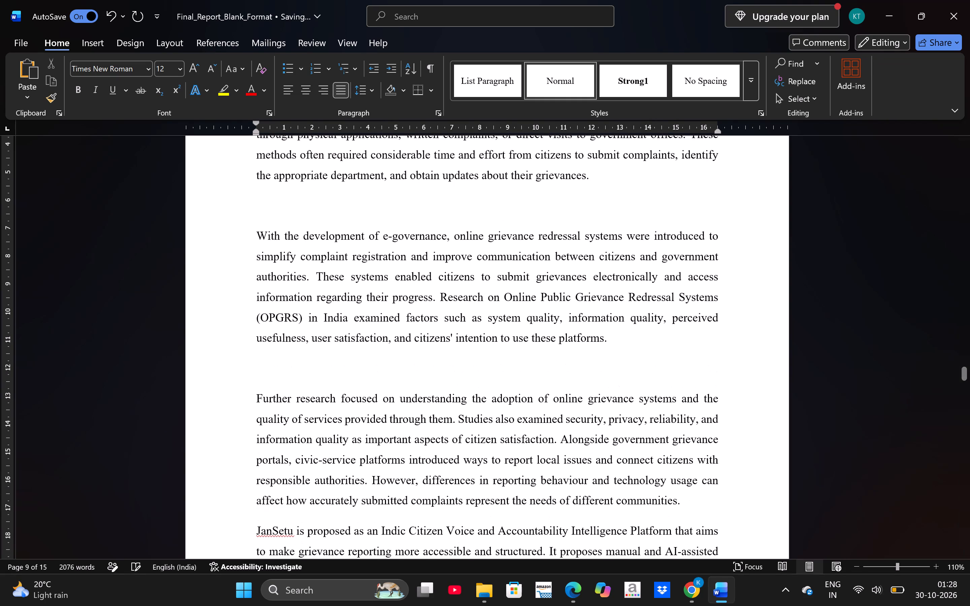
{"action": "scroll", "coordinate": [655, 342], "scroll_direction": "down", "scroll_amount": 1}
{"action": "left_click", "coordinate": [684, 351]}
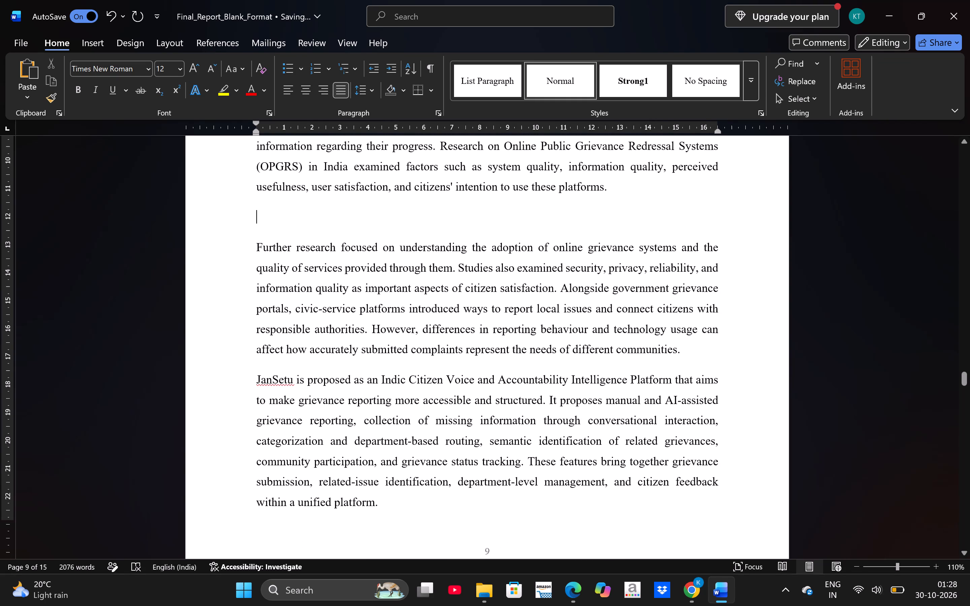
{"action": "key", "text": "Return"}
Delete the bracketed "Summarize the key contribution..." placeholder text from the first Key finding entry under 2.2 Related Work.
{"action": "scroll", "coordinate": [684, 351], "scroll_direction": "down", "scroll_amount": 1}
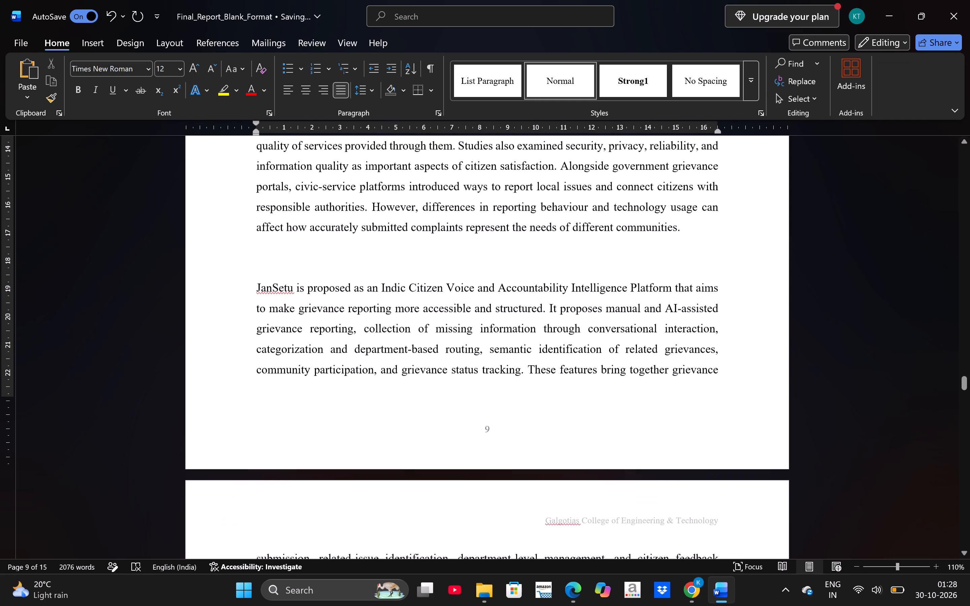
{"action": "scroll", "coordinate": [684, 351], "scroll_direction": "down", "scroll_amount": 2}
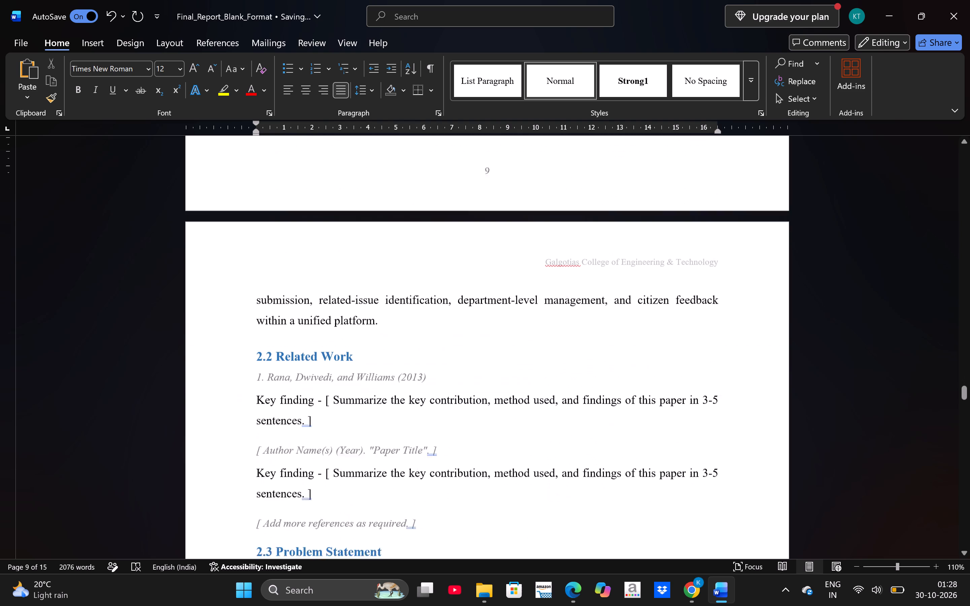
{"action": "scroll", "coordinate": [684, 351], "scroll_direction": "down", "scroll_amount": 2}
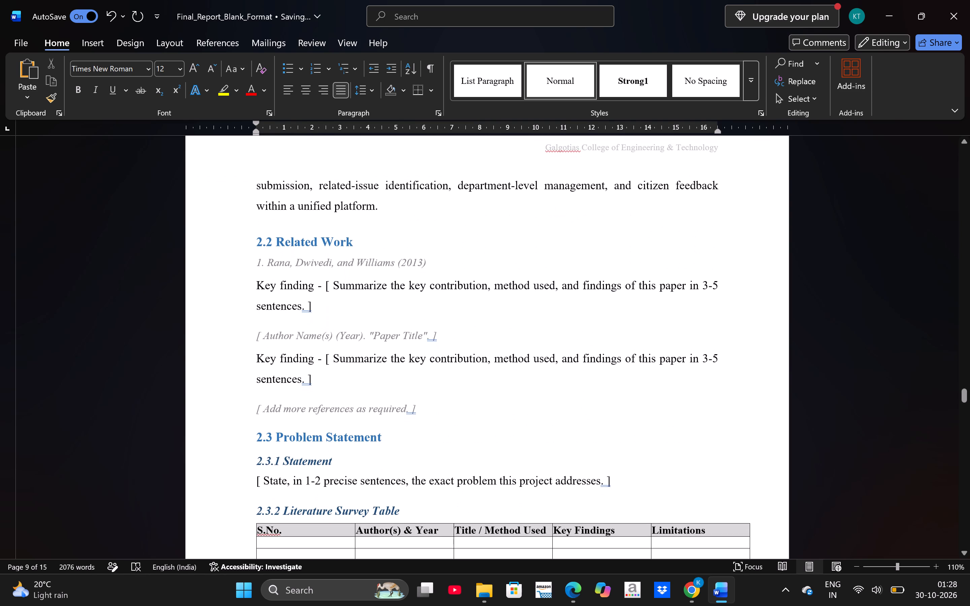
{"action": "left_click", "coordinate": [254, 283]}
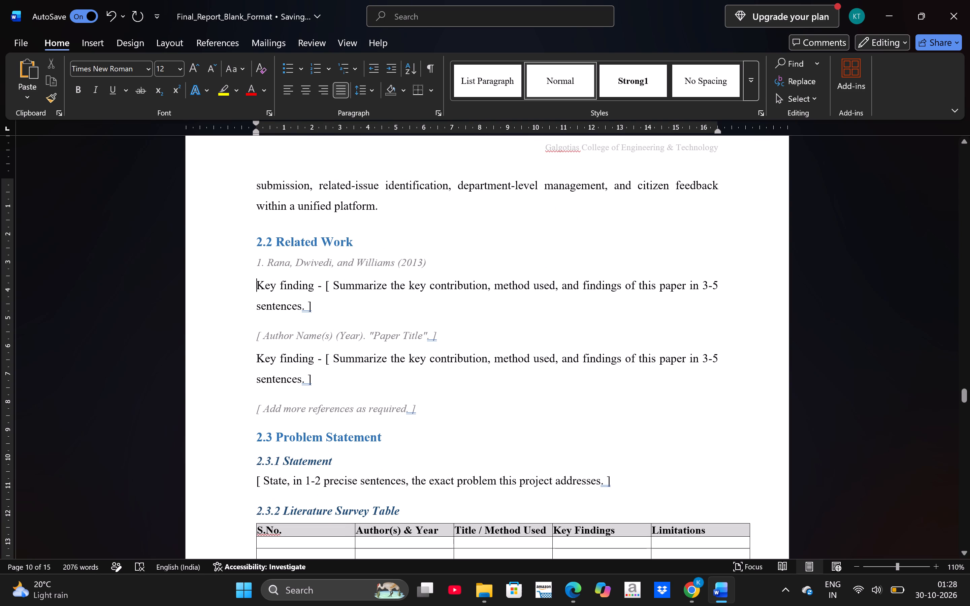
{"action": "left_click_drag", "start_coordinate": [254, 283], "coordinate": [322, 316]}
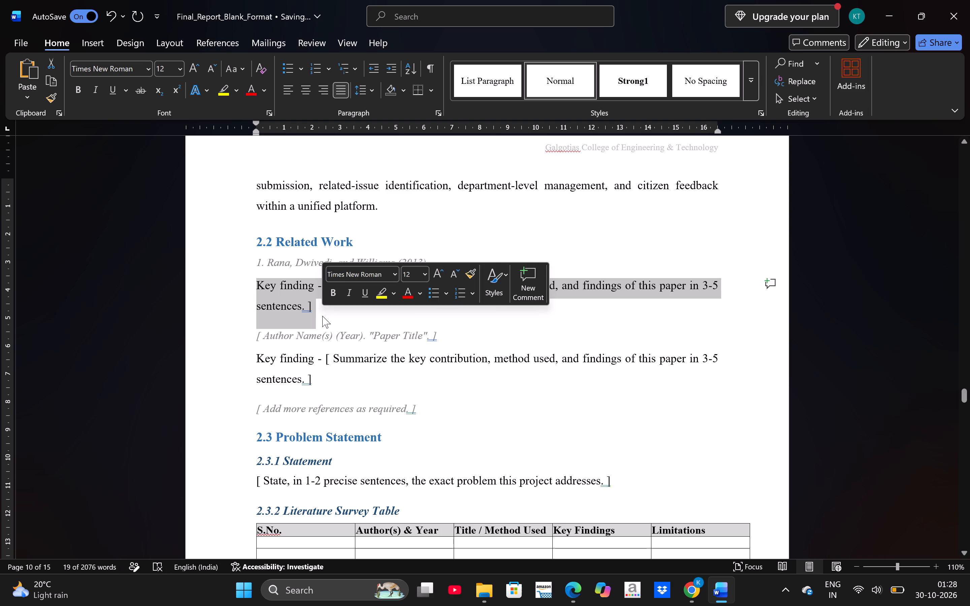
{"action": "left_click", "coordinate": [322, 316]}
{"action": "key", "text": "BackSpace"}
{"action": "key", "text": "BackSpace"}
{"action": "key", "text": "BackSpace"}
{"action": "key", "text": "BackSpace"}
{"action": "key", "text": "BackSpace"}
{"action": "key", "text": "BackSpace"}
{"action": "key", "text": "BackSpace"}
{"action": "key", "text": "BackSpace"}
{"action": "key", "text": "BackSpace"}
{"action": "key", "text": "BackSpace"}
{"action": "key", "text": "BackSpace"}
{"action": "key", "text": "BackSpace"}
{"action": "key", "text": "BackSpace"}
{"action": "key", "text": "BackSpace"}
{"action": "key", "text": "BackSpace"}
{"action": "key", "text": "BackSpace"}
{"action": "key", "text": "BackSpace"}
{"action": "key", "text": "BackSpace"}
{"action": "key", "text": "BackSpace"}
{"action": "key", "text": "BackSpace"}
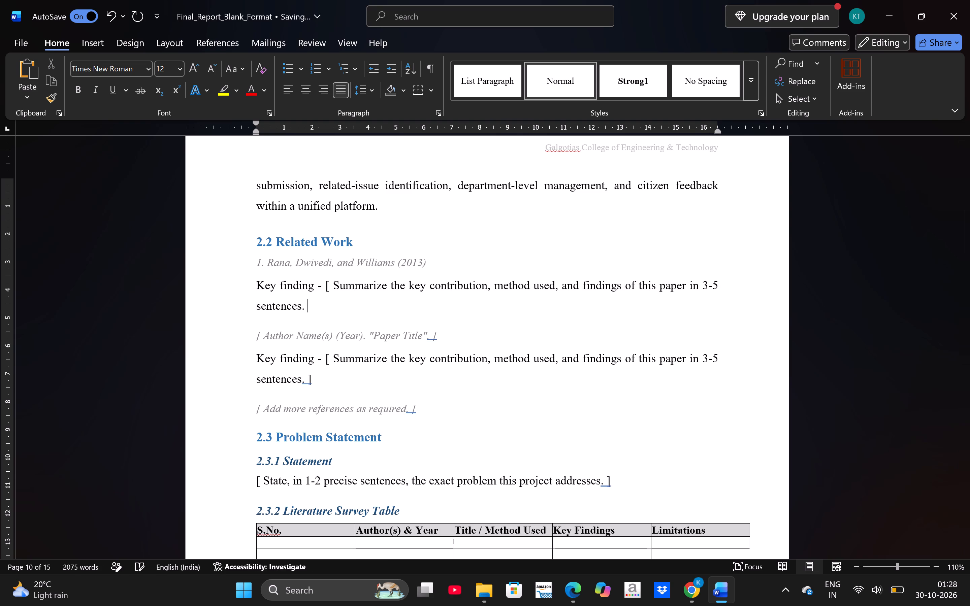
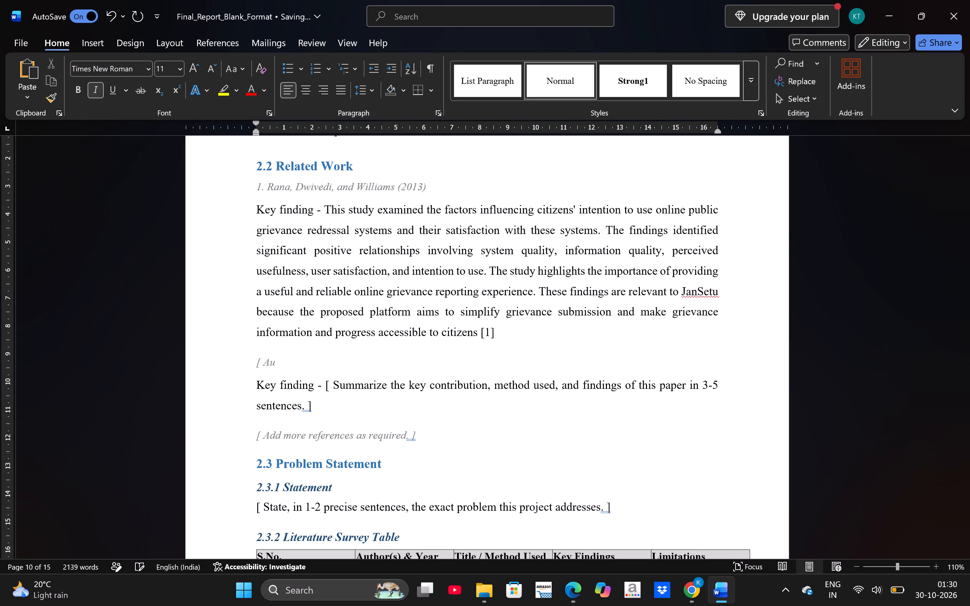
Delete what remains of the second author placeholder above the second Key finding entry under 2.2 Related Work.
{"action": "key", "text": "BackSpace"}
{"action": "key", "text": "BackSpace"}
{"action": "key", "text": "BackSpace"}
{"action": "key", "text": "BackSpace"}
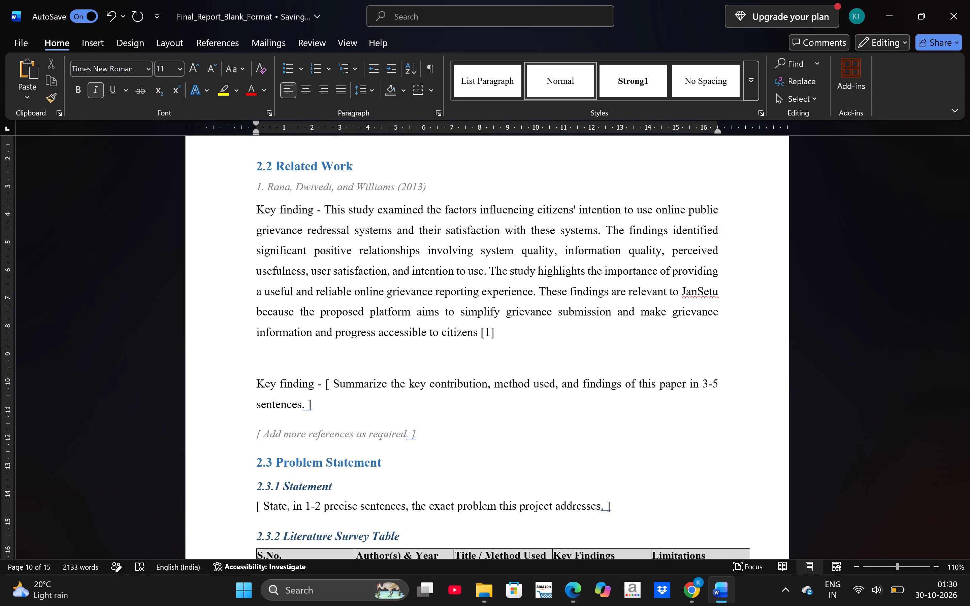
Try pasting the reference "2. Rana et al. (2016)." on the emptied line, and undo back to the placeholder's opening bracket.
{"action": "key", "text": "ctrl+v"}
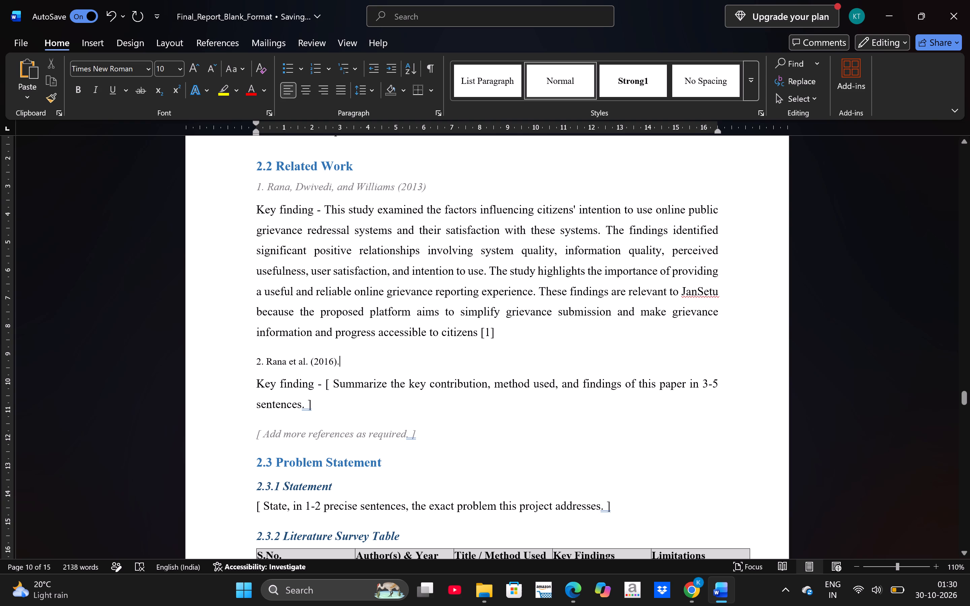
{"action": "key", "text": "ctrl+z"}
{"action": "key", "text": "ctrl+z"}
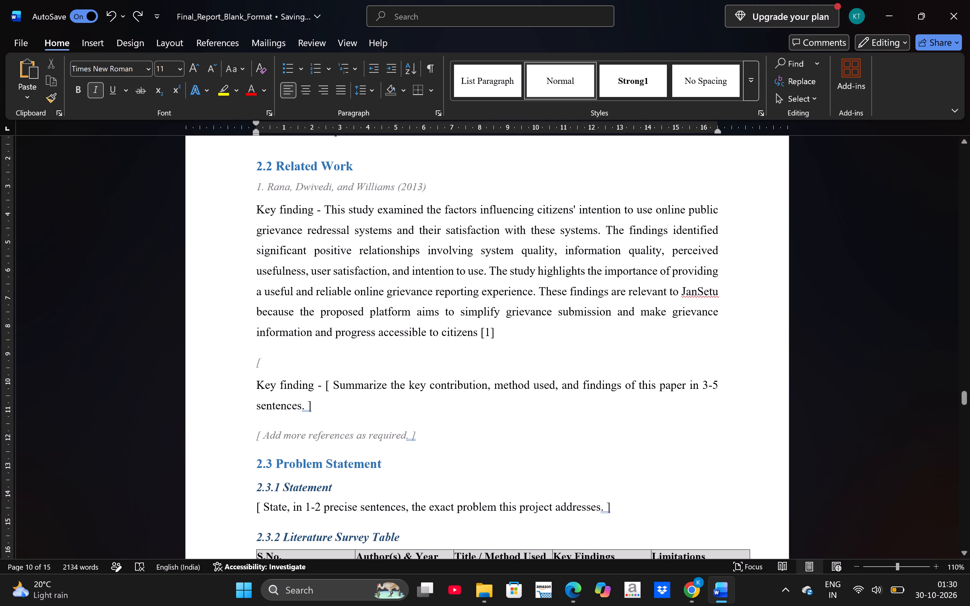
Paste the reference "2. Rana et al. (2016)." after the leftover opening bracket and delete that bracket.
{"action": "key", "text": "ctrl+v"}
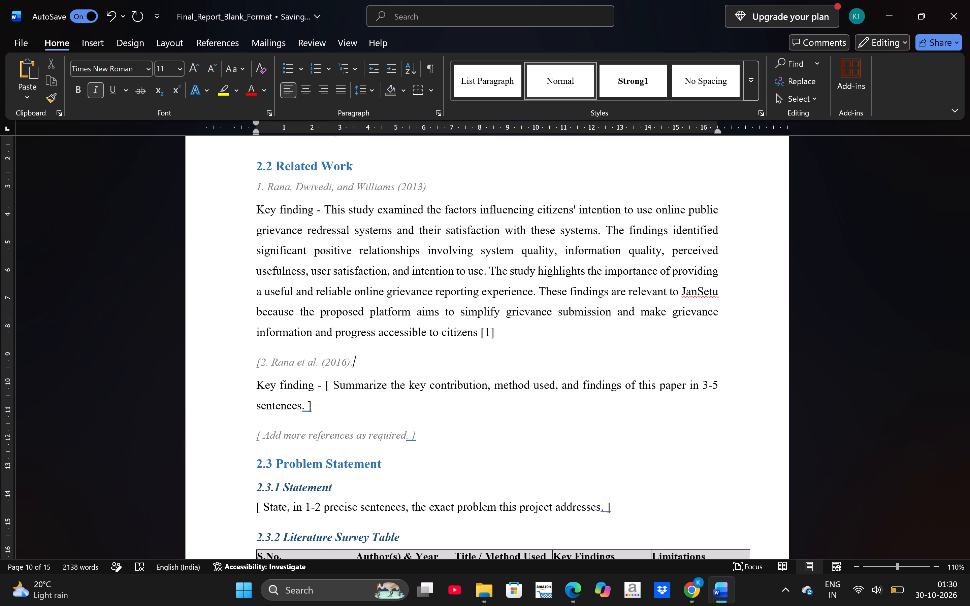
{"action": "left_click", "coordinate": [260, 361]}
{"action": "key", "text": "BackSpace"}
Remove the period at the end of the Rana et al. (2016) reference line.
{"action": "key", "text": "Right"}
{"action": "key", "text": "Right"}
{"action": "key", "text": "Right"}
{"action": "key", "text": "Right"}
{"action": "key", "text": "Right"}
{"action": "key", "text": "Right"}
{"action": "key", "text": "Right"}
{"action": "key", "text": "Right"}
{"action": "key", "text": "Right"}
{"action": "key", "text": "Right"}
{"action": "key", "text": "Right"}
{"action": "key", "text": "Right"}
{"action": "key", "text": "Right"}
{"action": "key", "text": "Right"}
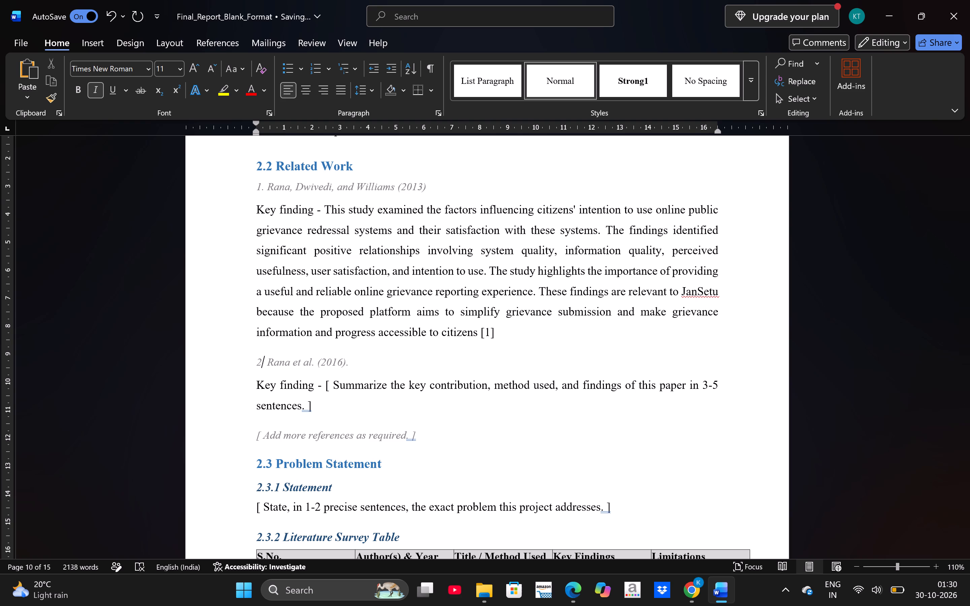
{"action": "key", "text": "Right"}
{"action": "key", "text": "Right"}
{"action": "key", "text": "Right"}
{"action": "key", "text": "Right"}
{"action": "key", "text": "Right"}
{"action": "key", "text": "Right"}
{"action": "key", "text": "Right"}
{"action": "key", "text": "Right"}
{"action": "key", "text": "BackSpace"}
Delete the bracketed "Summarize the key contribution..." placeholder from the second Key finding entry, leaving "Key finding -".
{"action": "left_click_drag", "start_coordinate": [323, 386], "coordinate": [331, 414]}
{"action": "key", "text": "BackSpace"}
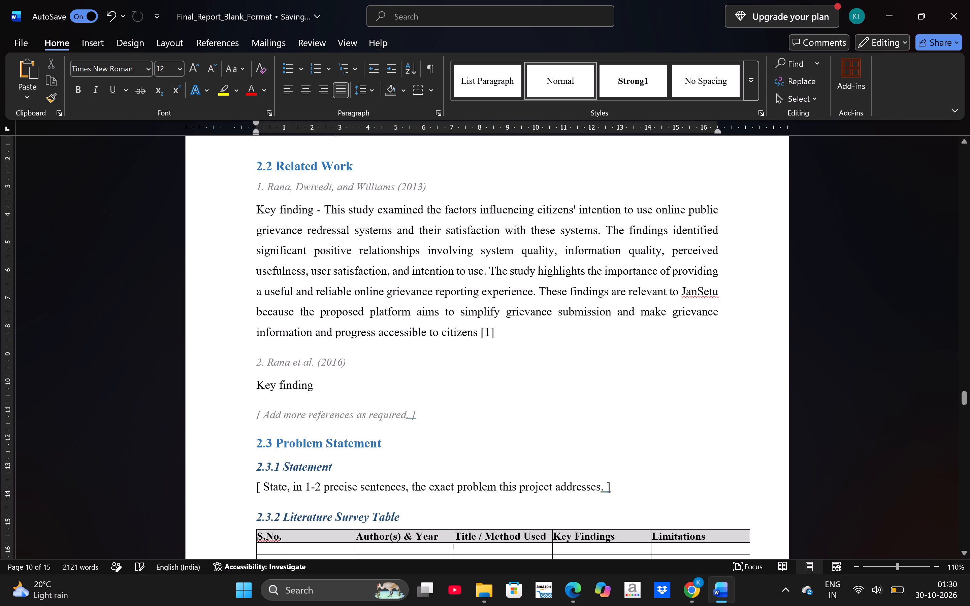
{"action": "type", "text": "-"}
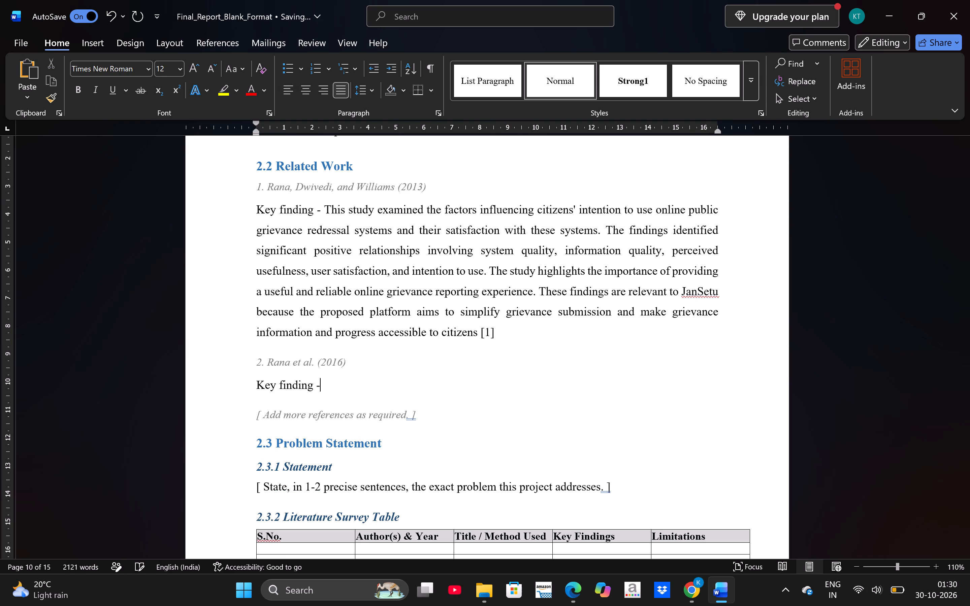
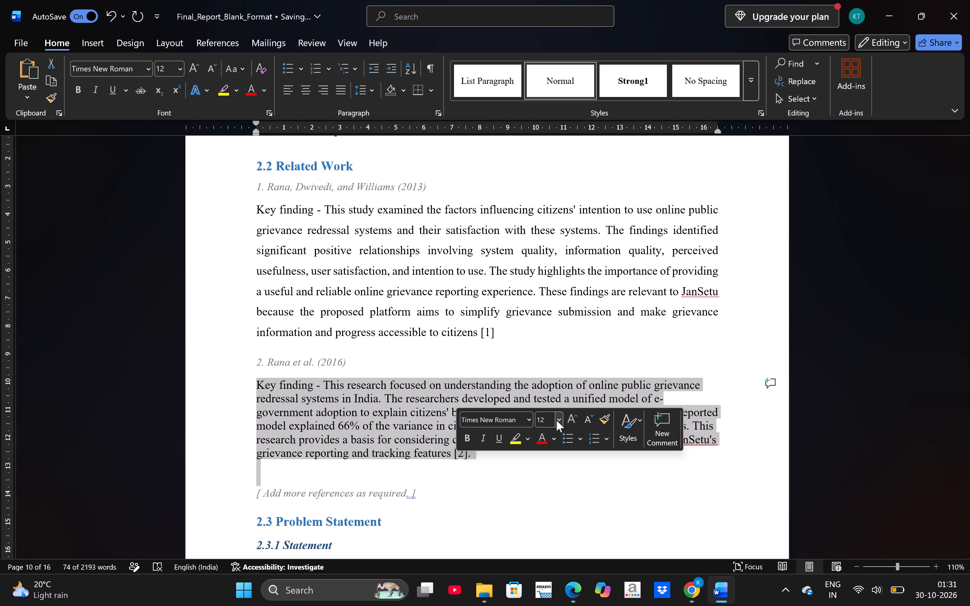
Set the line spacing of the second Key finding paragraph, under Rana et al. (2016), to 1.5.
{"action": "left_click", "coordinate": [373, 89]}
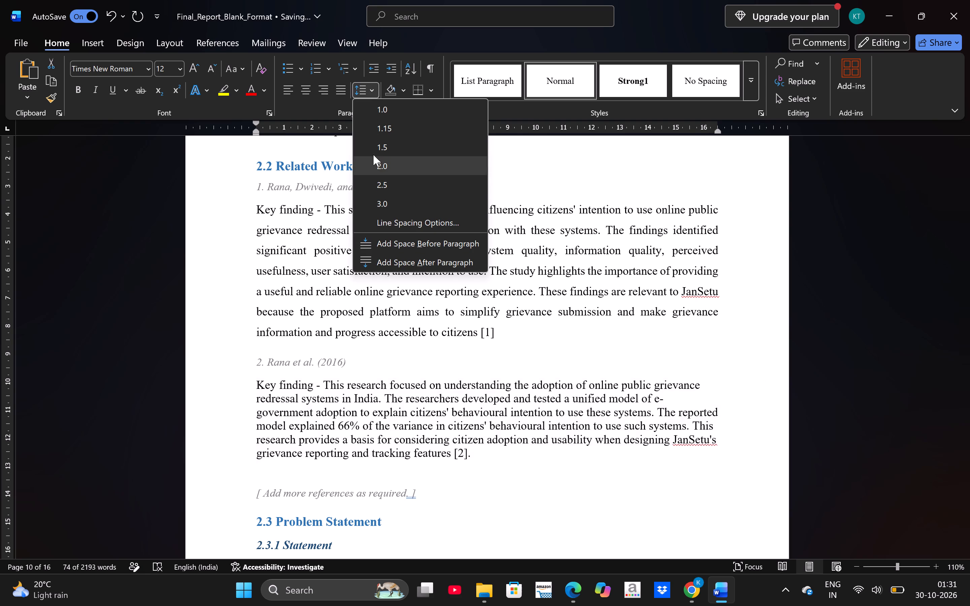
{"action": "left_click", "coordinate": [377, 146]}
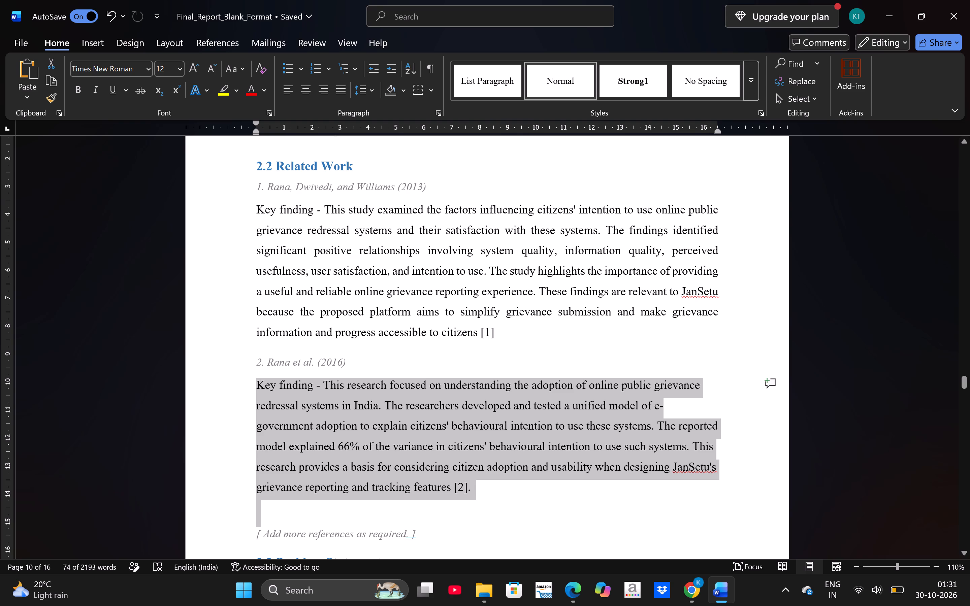
{"action": "left_click", "coordinate": [448, 272]}
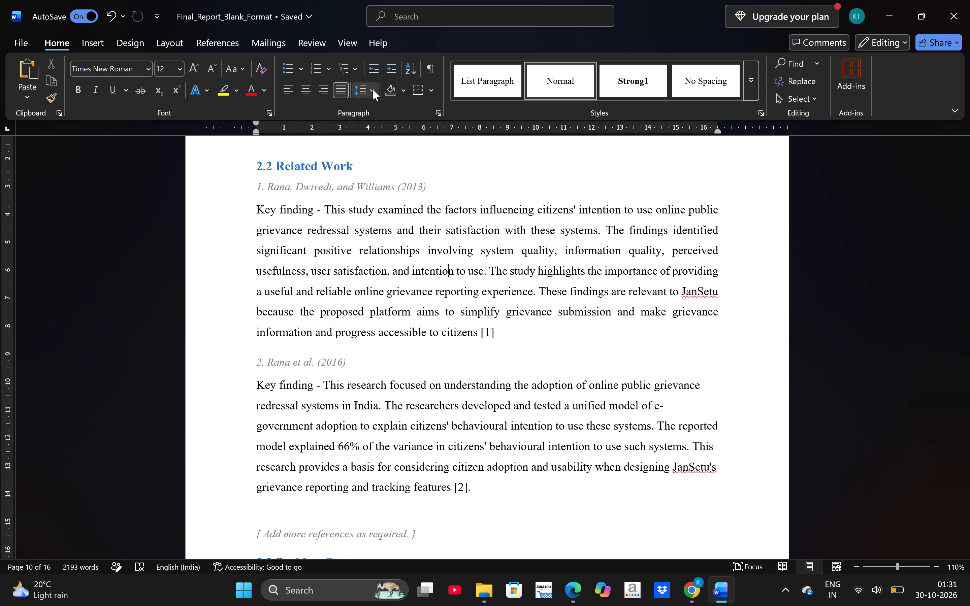
{"action": "left_click", "coordinate": [371, 88]}
{"action": "left_click", "coordinate": [371, 88]}
Justify the Key finding paragraph under Rana et al. (2016) in 2.2 Related Work.
{"action": "left_click", "coordinate": [252, 386]}
{"action": "left_click_drag", "start_coordinate": [252, 386], "coordinate": [334, 407]}
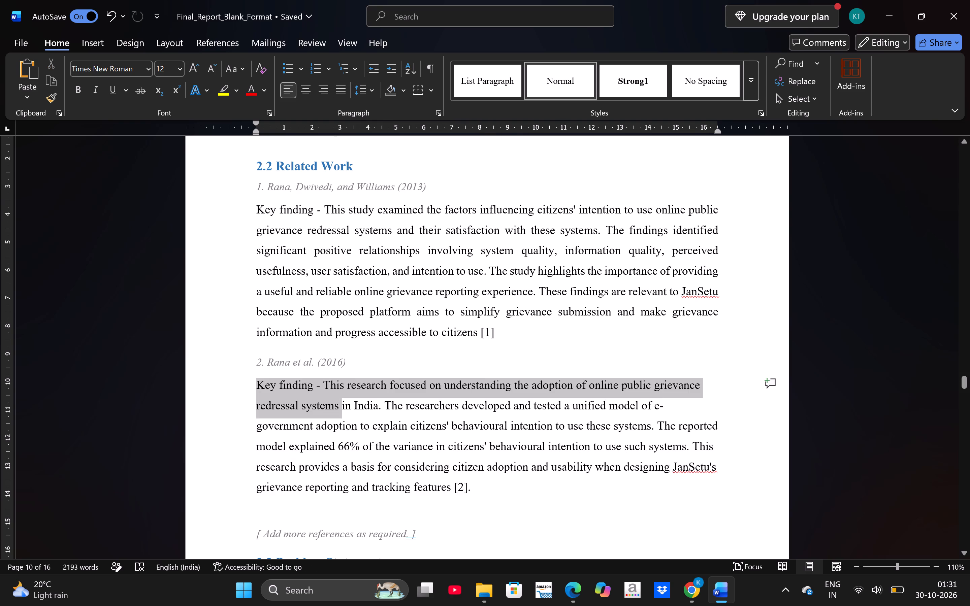
{"action": "left_click_drag", "start_coordinate": [334, 407], "coordinate": [469, 490]}
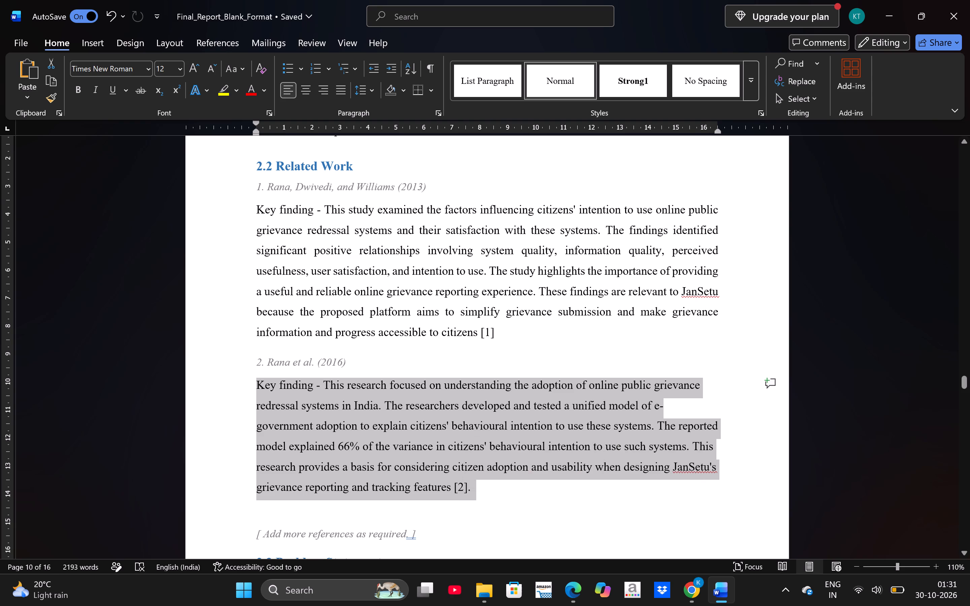
{"action": "left_click", "coordinate": [374, 94]}
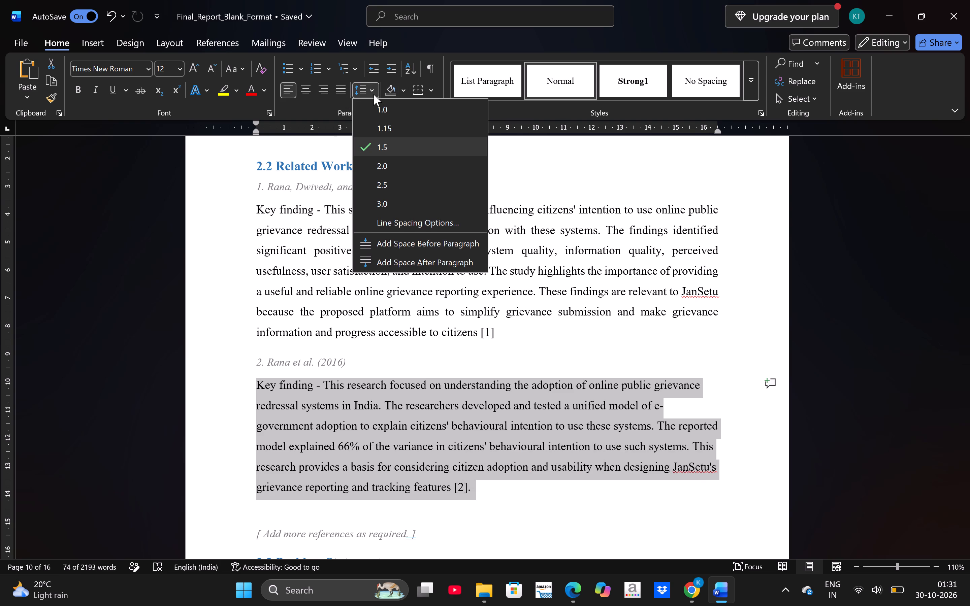
{"action": "left_click", "coordinate": [339, 91]}
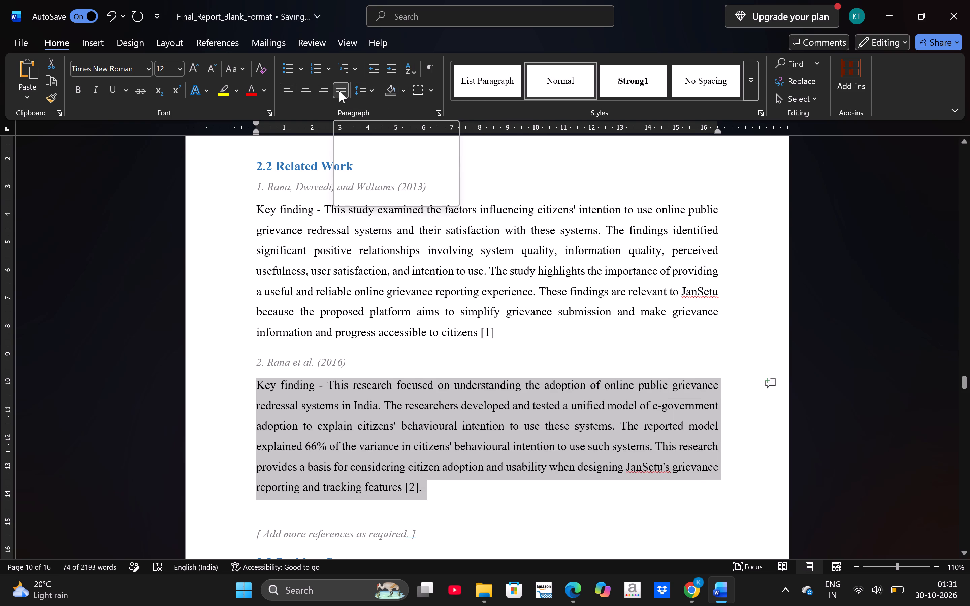
{"action": "left_click", "coordinate": [212, 272]}
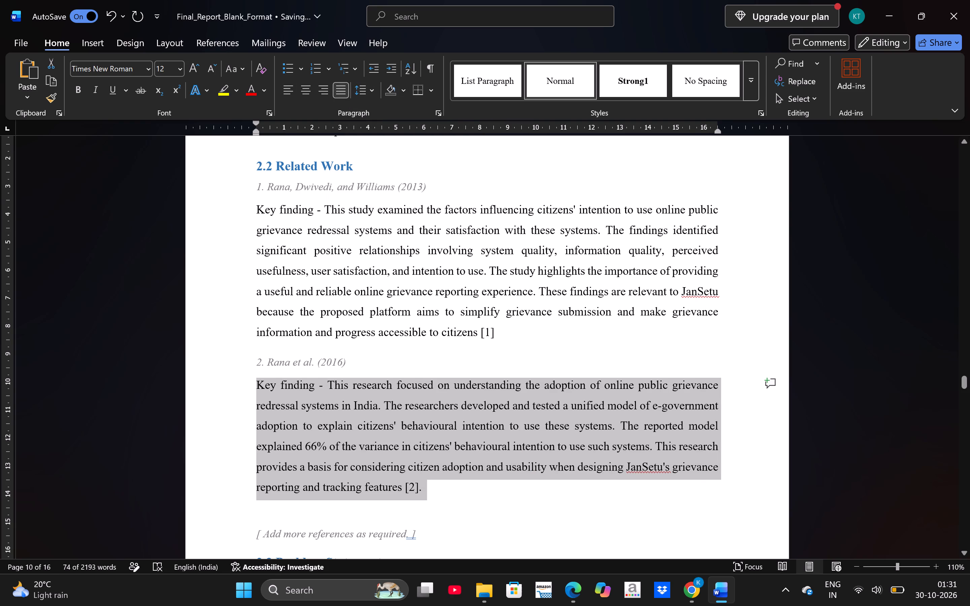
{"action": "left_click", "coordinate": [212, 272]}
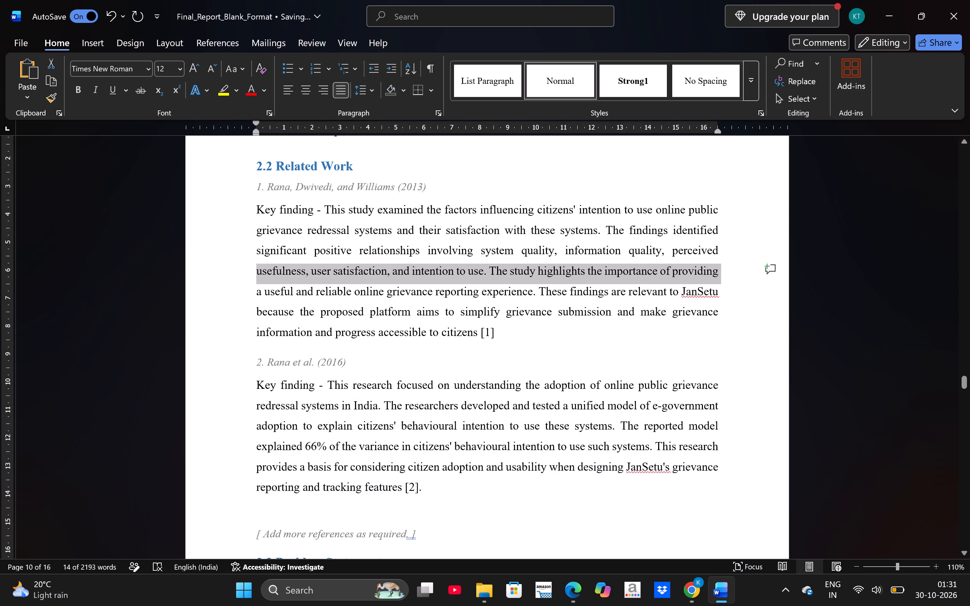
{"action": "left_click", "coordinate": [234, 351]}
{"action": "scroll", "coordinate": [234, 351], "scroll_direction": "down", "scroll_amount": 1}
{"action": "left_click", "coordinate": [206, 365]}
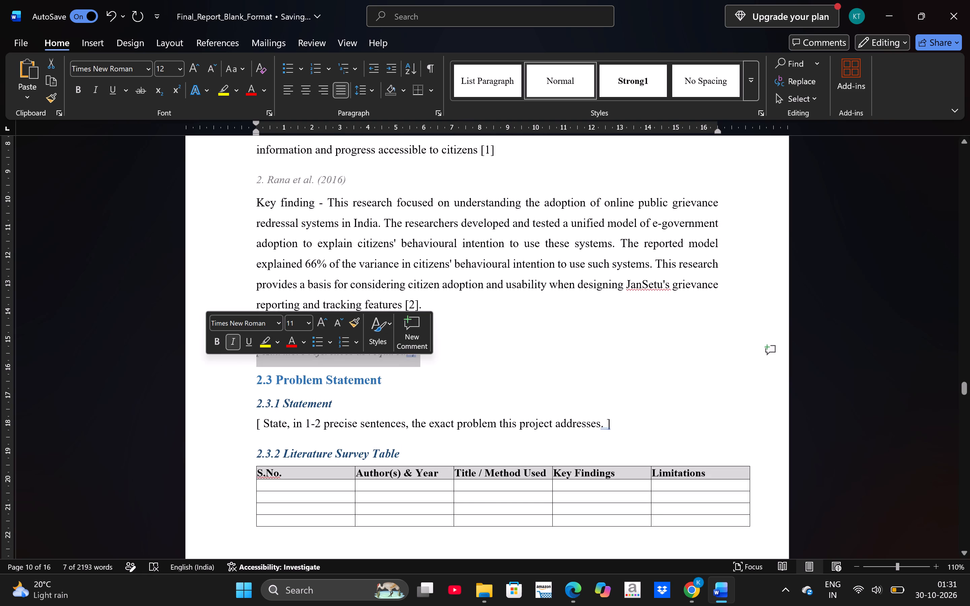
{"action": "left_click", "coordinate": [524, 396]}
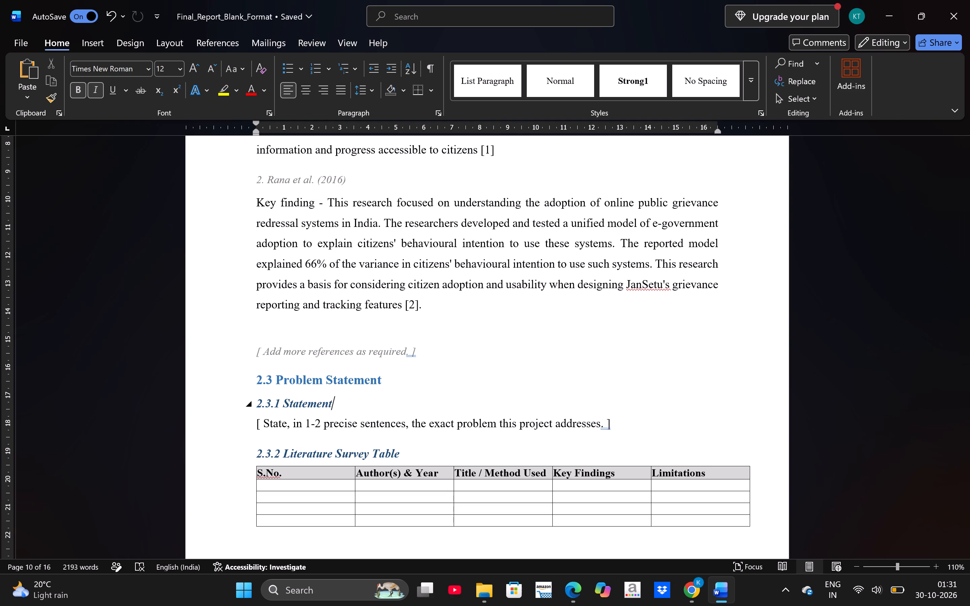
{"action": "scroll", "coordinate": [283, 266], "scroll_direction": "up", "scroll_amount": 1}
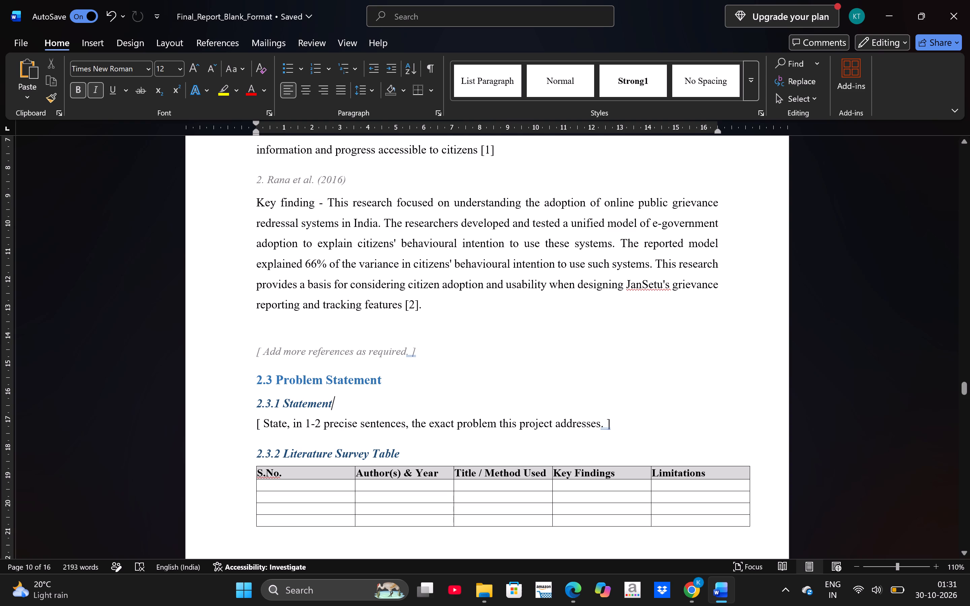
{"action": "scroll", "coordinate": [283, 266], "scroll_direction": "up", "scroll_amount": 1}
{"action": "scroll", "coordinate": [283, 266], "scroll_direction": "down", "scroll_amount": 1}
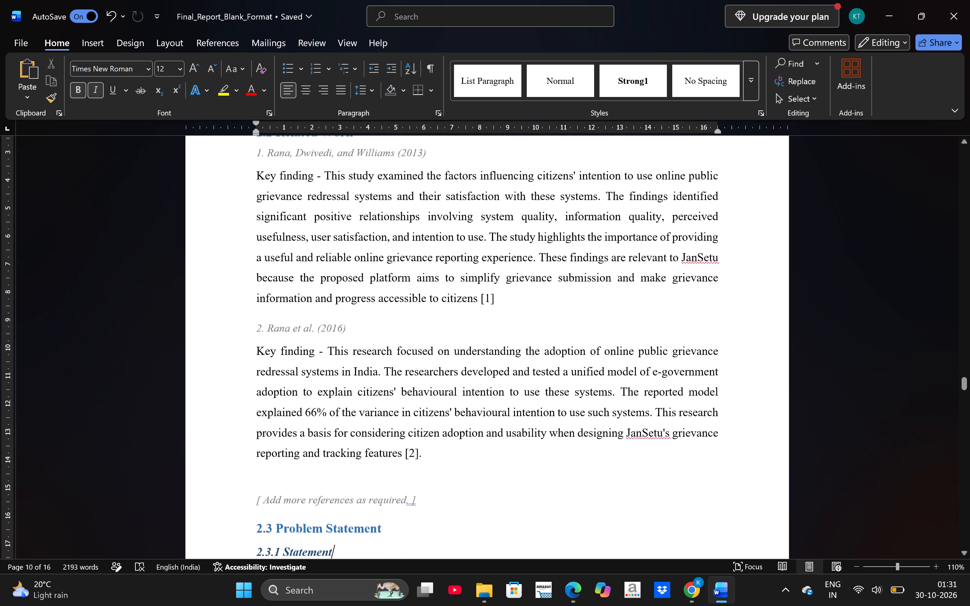
Delete the bracketed "Add more references as required." placeholder line below the Rana et al. (2016) entry in 2.2 Related Work.
{"action": "scroll", "coordinate": [283, 266], "scroll_direction": "down", "scroll_amount": 1}
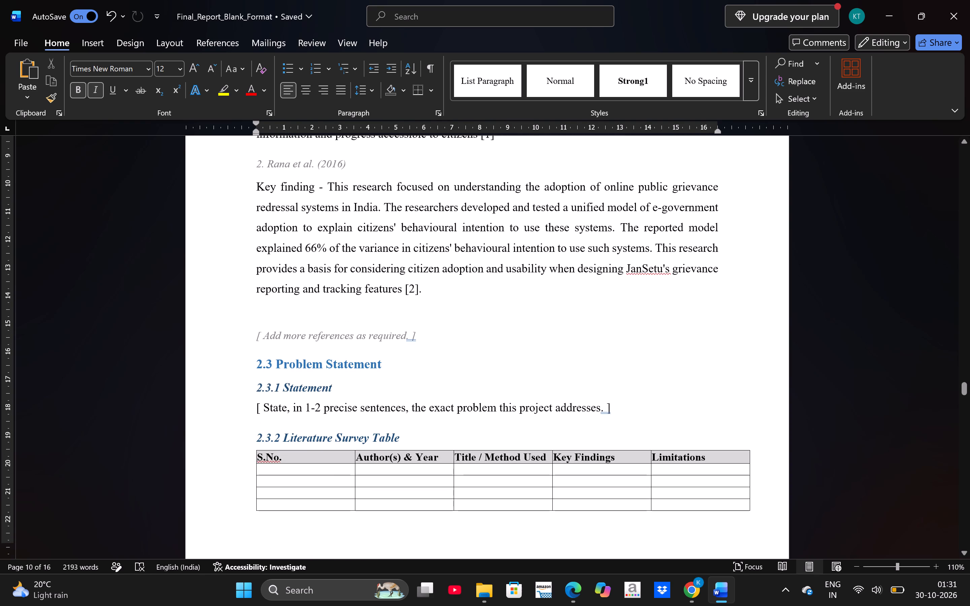
{"action": "left_click", "coordinate": [420, 341]}
{"action": "left_click_drag", "start_coordinate": [417, 337], "coordinate": [296, 332]}
{"action": "left_click", "coordinate": [296, 332]}
{"action": "key", "text": "BackSpace"}
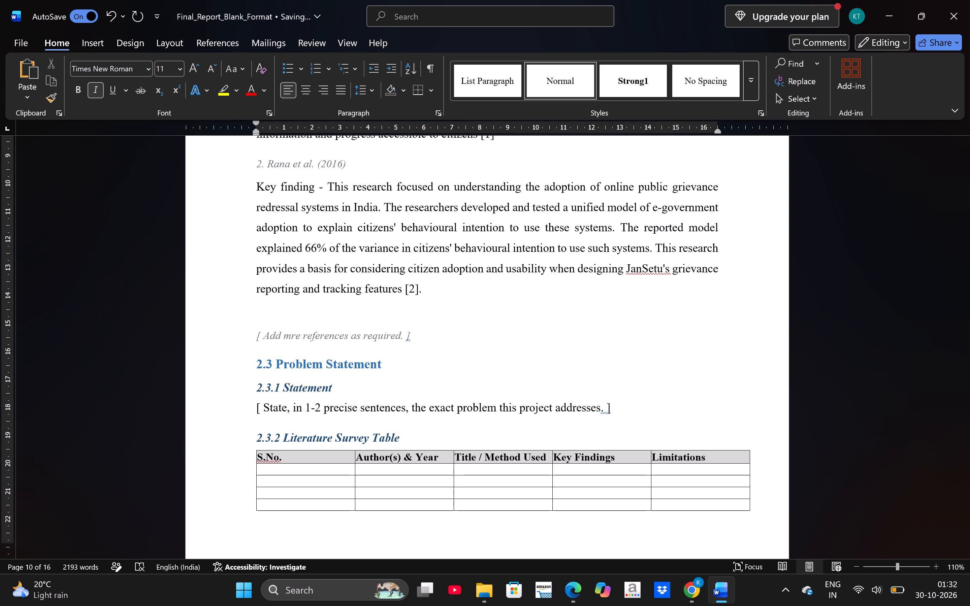
{"action": "key", "text": "Right"}
{"action": "key", "text": "Right"}
{"action": "key", "text": "Right"}
{"action": "key", "text": "Right"}
{"action": "key", "text": "Right"}
{"action": "key", "text": "Right"}
{"action": "key", "text": "Right"}
{"action": "key", "text": "Right"}
{"action": "key", "text": "Right"}
{"action": "key", "text": "Right"}
{"action": "key", "text": "Right"}
{"action": "key", "text": "Right"}
{"action": "key", "text": "Right"}
{"action": "key", "text": "Right"}
{"action": "key", "text": "Right"}
{"action": "key", "text": "Right"}
{"action": "key", "text": "Right"}
{"action": "key", "text": "Right"}
{"action": "key", "text": "Right"}
{"action": "key", "text": "Right"}
{"action": "key", "text": "Right"}
{"action": "key", "text": "Right"}
{"action": "key", "text": "Right"}
{"action": "key", "text": "Right"}
{"action": "key", "text": "Right"}
{"action": "key", "text": "Right"}
{"action": "key", "text": "Right"}
{"action": "key", "text": "Right"}
{"action": "key", "text": "BackSpace"}
{"action": "key", "text": "BackSpace"}
{"action": "key", "text": "BackSpace"}
{"action": "key", "text": "BackSpace"}
{"action": "key", "text": "BackSpace"}
{"action": "key", "text": "BackSpace"}
{"action": "key", "text": "BackSpace"}
{"action": "key", "text": "BackSpace"}
{"action": "key", "text": "BackSpace"}
{"action": "key", "text": "BackSpace"}
{"action": "key", "text": "BackSpace"}
{"action": "key", "text": "BackSpace"}
{"action": "key", "text": "BackSpace"}
{"action": "key", "text": "BackSpace"}
{"action": "key", "text": "BackSpace"}
{"action": "key", "text": "BackSpace"}
{"action": "key", "text": "BackSpace"}
{"action": "key", "text": "BackSpace"}
{"action": "key", "text": "BackSpace"}
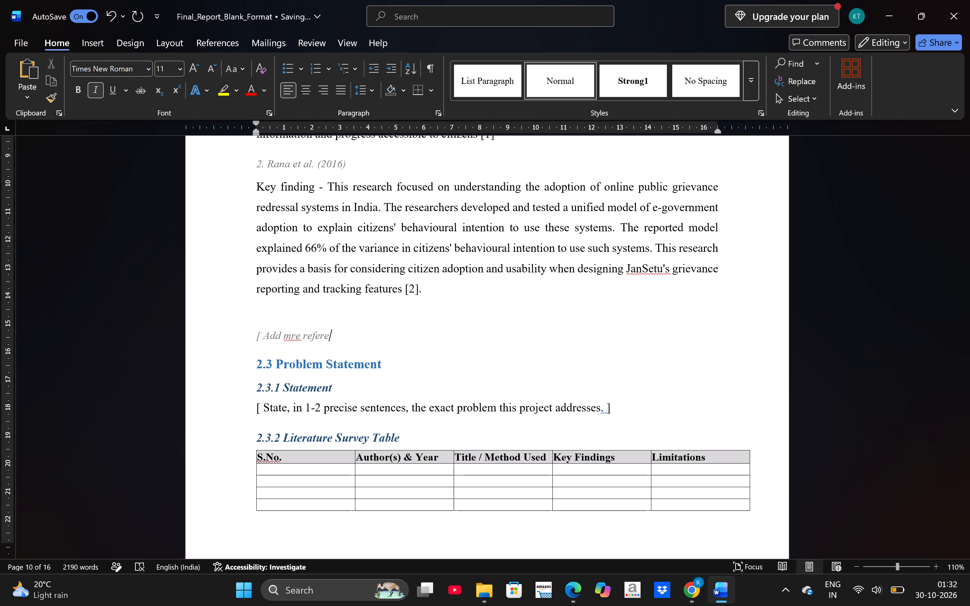
{"action": "key", "text": "BackSpace"}
{"action": "key", "text": "BackSpace"}
{"action": "key", "text": "BackSpace"}
{"action": "key", "text": "BackSpace"}
{"action": "key", "text": "BackSpace"}
{"action": "key", "text": "BackSpace"}
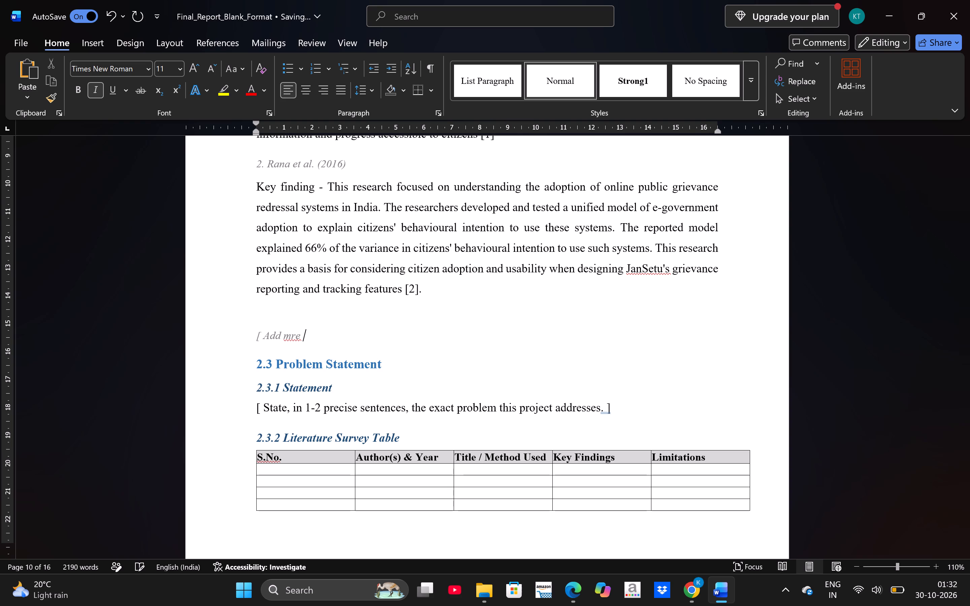
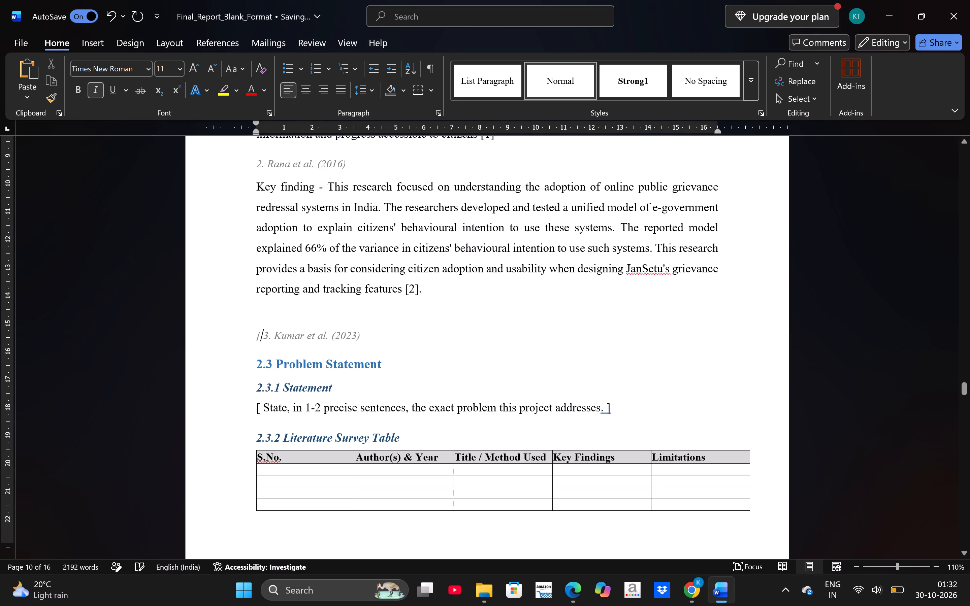
Remove the stray opening bracket before "3. Kumar et al. (2023)", keeping the reference on its own line with a blank line above.
{"action": "key", "text": "BackSpace"}
{"action": "key", "text": "BackSpace"}
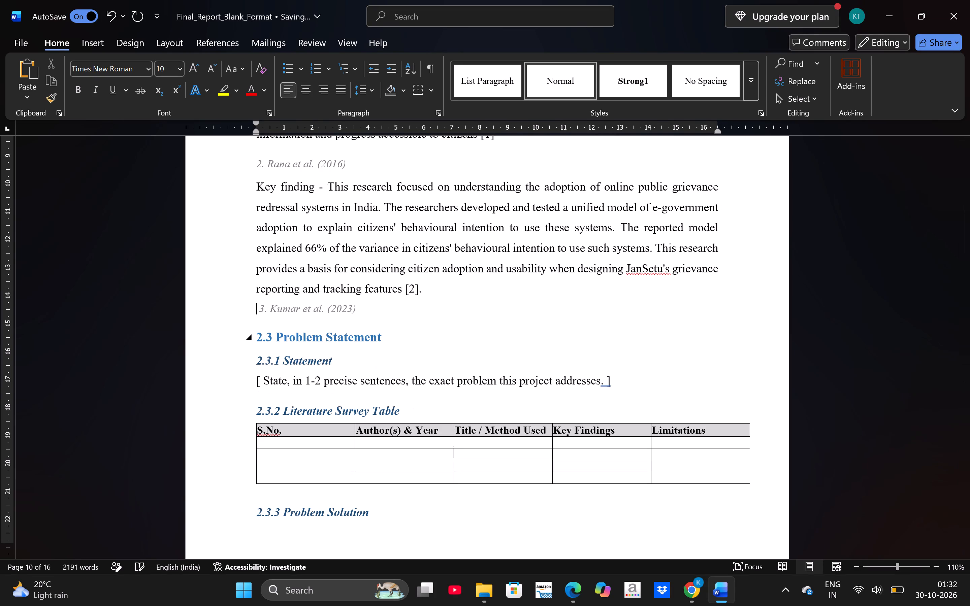
{"action": "key", "text": "Return"}
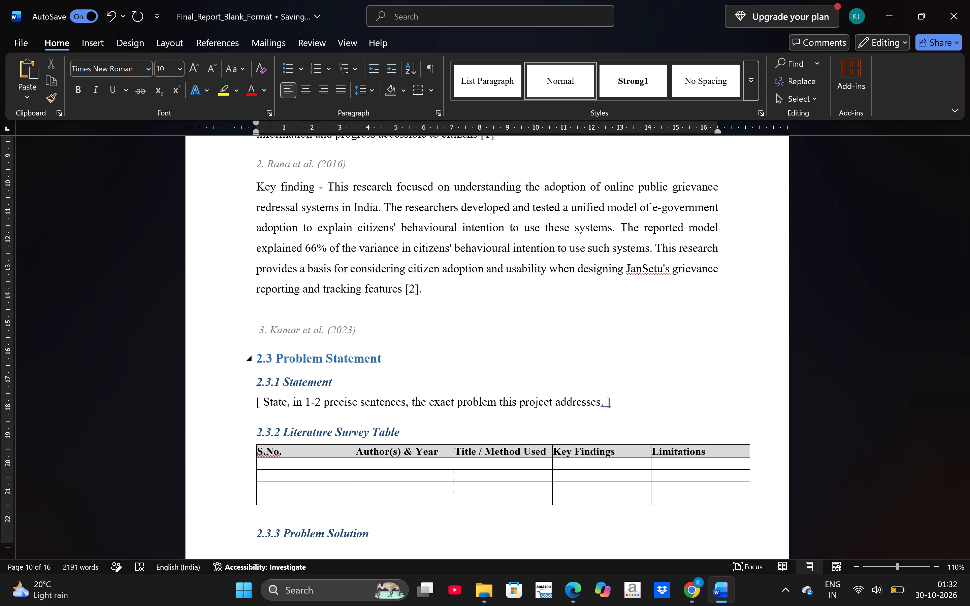
Start a new line directly below the Kumar et al. (2023) reference in 2.2 Related Work.
{"action": "left_click", "coordinate": [370, 328]}
{"action": "key", "text": "Return"}
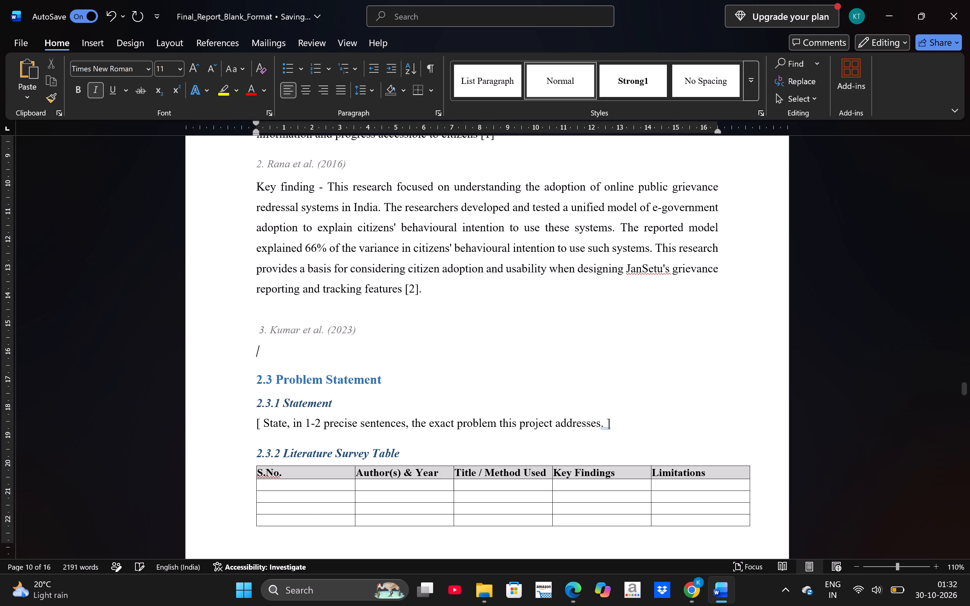
Copy the "Key finding" label from the Rana et al. (2016) paragraph to the empty line under 3. Kumar et al. (2023).
{"action": "left_click_drag", "start_coordinate": [255, 187], "coordinate": [255, 187]}
{"action": "left_click_drag", "start_coordinate": [255, 187], "coordinate": [312, 192]}
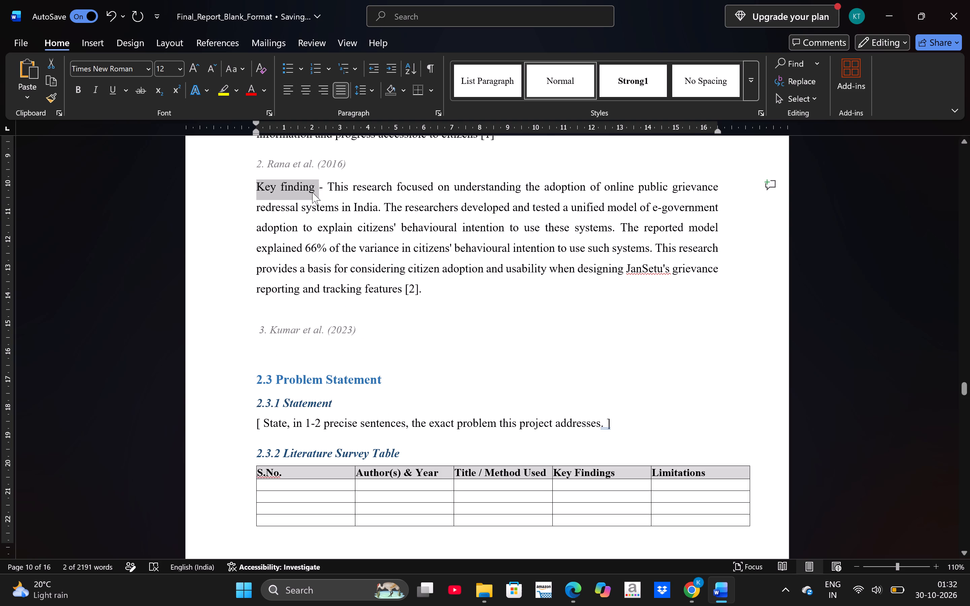
{"action": "key", "text": "ctrl+c"}
{"action": "left_click", "coordinate": [280, 358]}
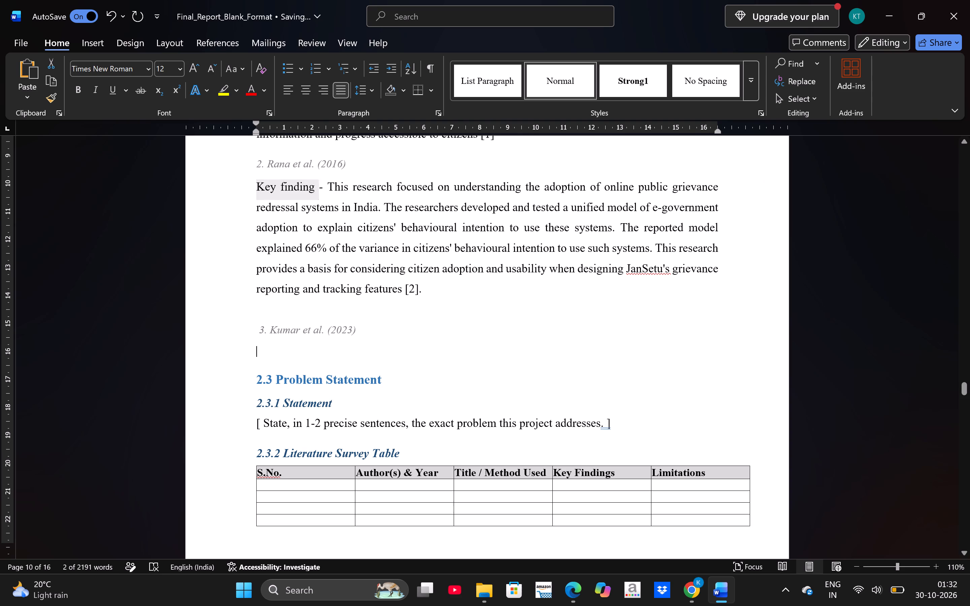
{"action": "key", "text": "ctrl+v"}
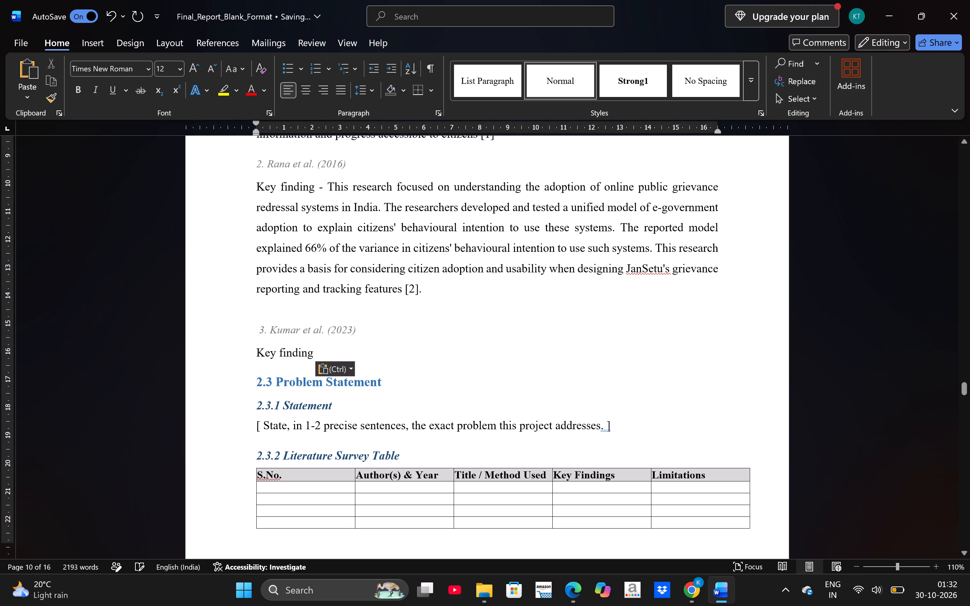
Remove the extra space before the "3. Kumar et al. (2023)" heading so it aligns with the left margin.
{"action": "left_click", "coordinate": [256, 352]}
{"action": "scroll", "coordinate": [272, 350], "scroll_direction": "down", "scroll_amount": 1}
{"action": "left_click", "coordinate": [262, 330]}
{"action": "key", "text": "BackSpace"}
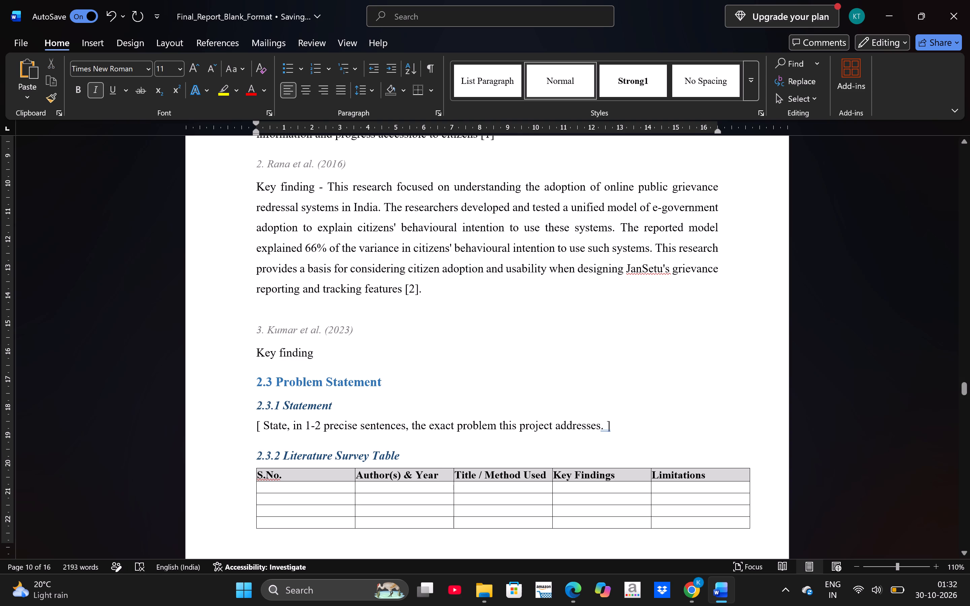
Add a space and a hyphen after the "Key finding" label under 3. Kumar et al. (2023).
{"action": "left_click", "coordinate": [318, 359]}
{"action": "key", "text": "space"}
{"action": "key", "text": "shift+underscore"}
{"action": "key", "text": "BackSpace"}
{"action": "key", "text": "minus"}
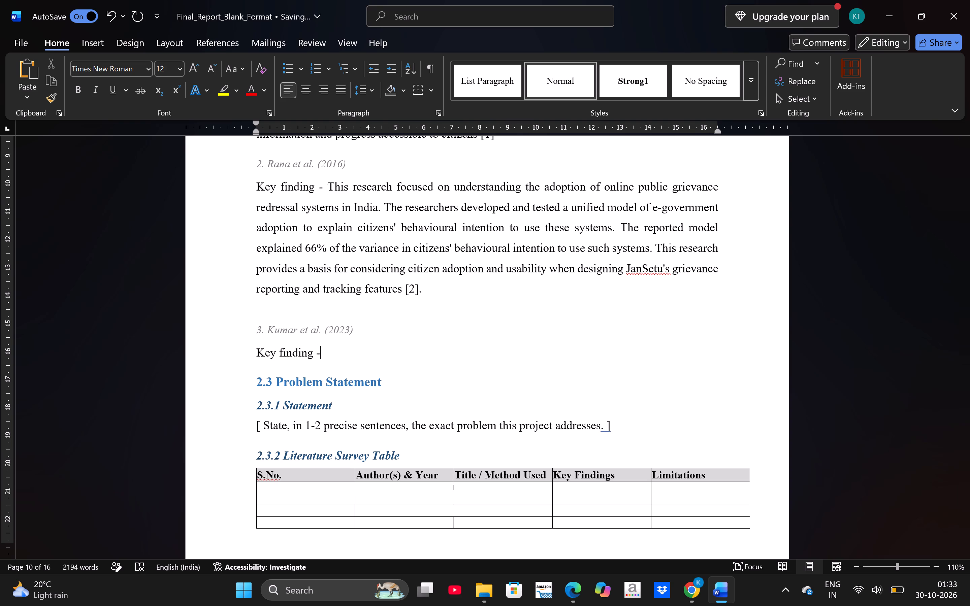
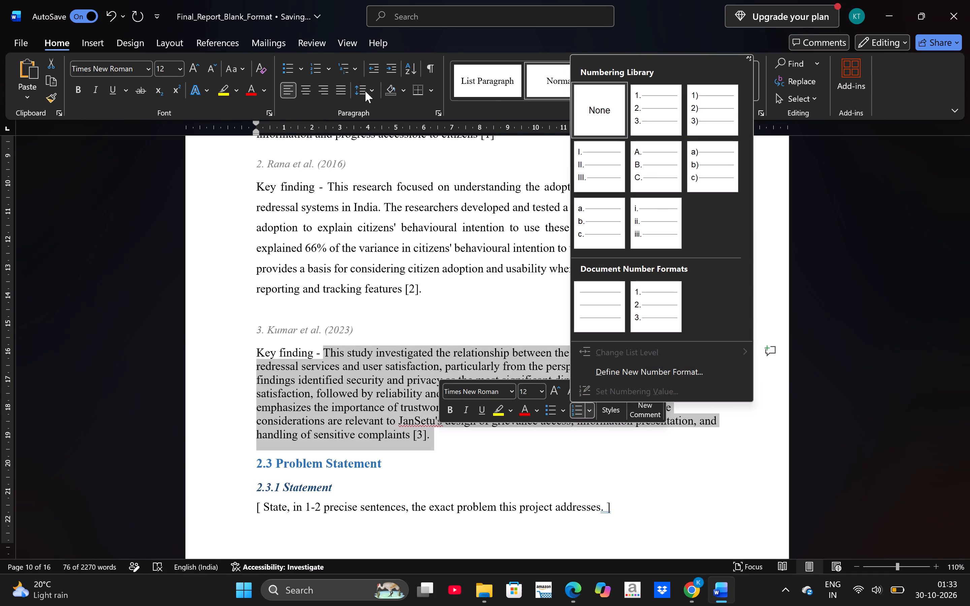
Increase the Kumar et al. (2023) finding text's line spacing to match the Rana et al. paragraph and justify it.
{"action": "left_click", "coordinate": [371, 89]}
{"action": "left_click", "coordinate": [375, 144]}
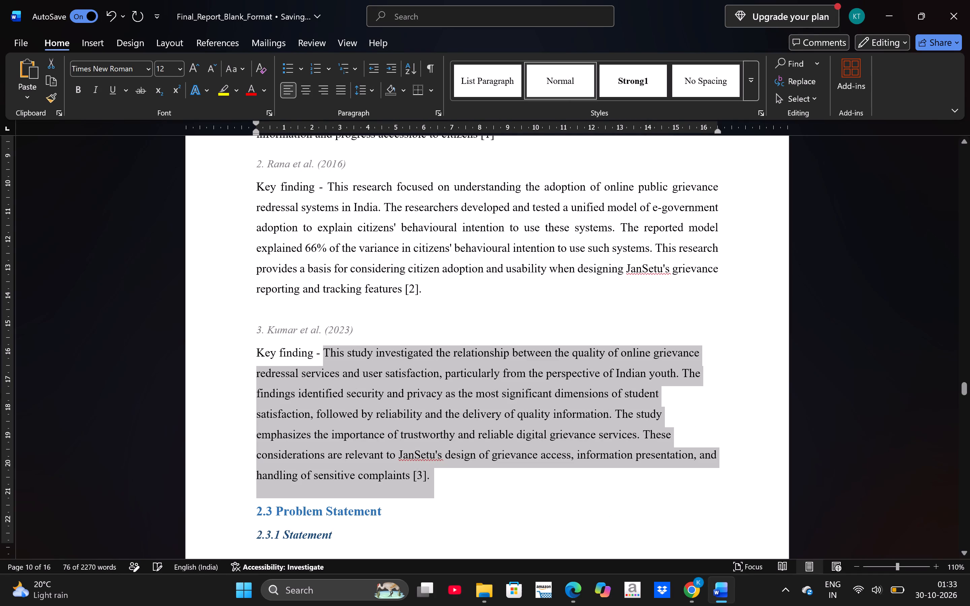
{"action": "left_click", "coordinate": [339, 90]}
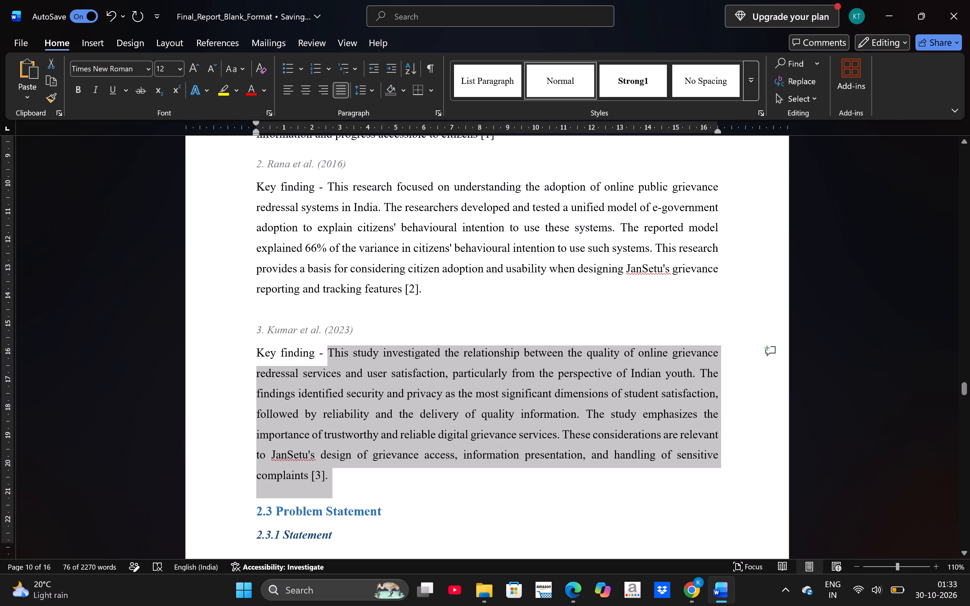
{"action": "left_click", "coordinate": [206, 281]}
Insert an empty line between the Kumar et al. (2023) key finding paragraph and the 2.3 Problem Statement heading.
{"action": "scroll", "coordinate": [221, 442], "scroll_direction": "down", "scroll_amount": 1}
{"action": "left_click", "coordinate": [221, 442]}
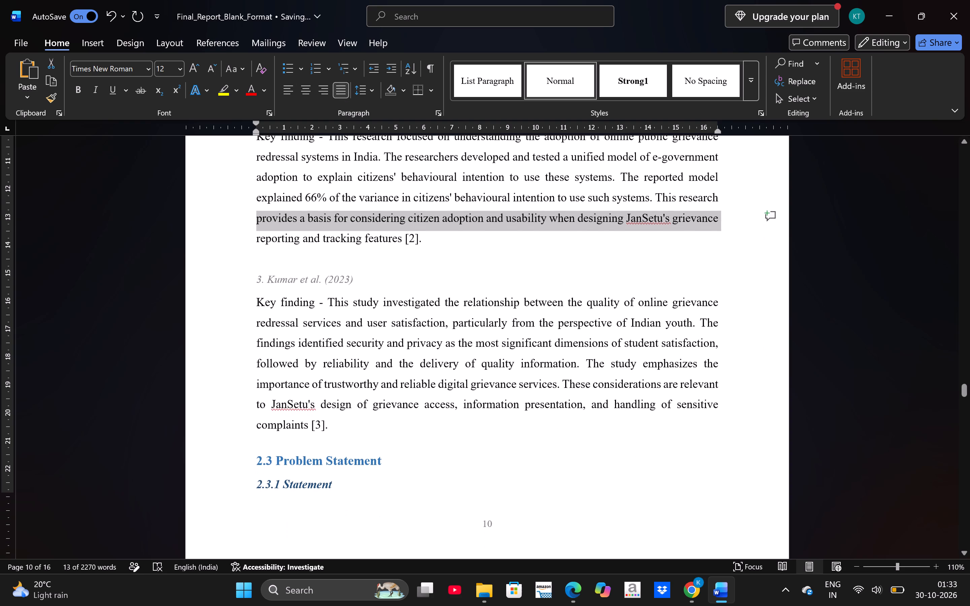
{"action": "left_click", "coordinate": [379, 452]}
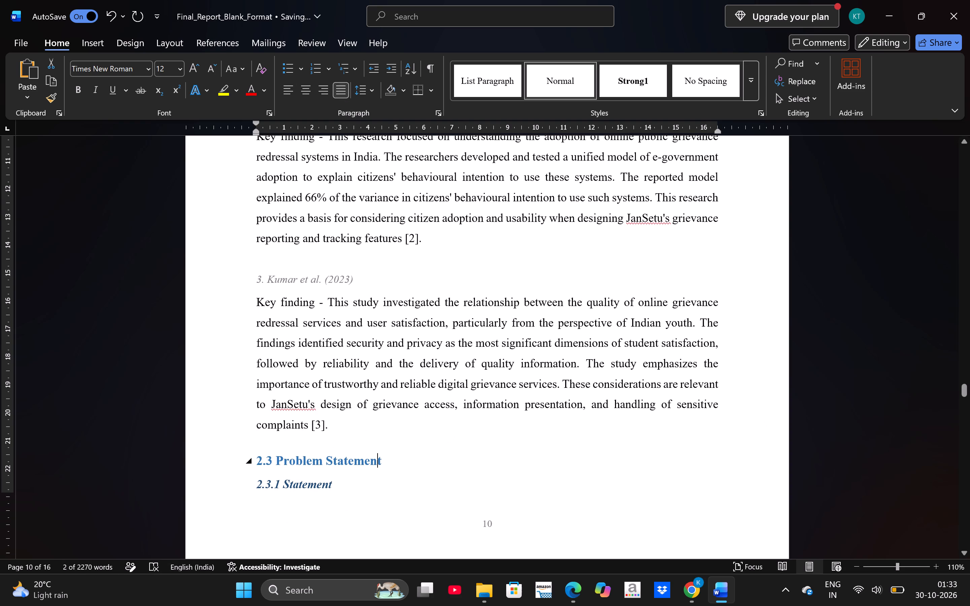
{"action": "left_click", "coordinate": [344, 447]}
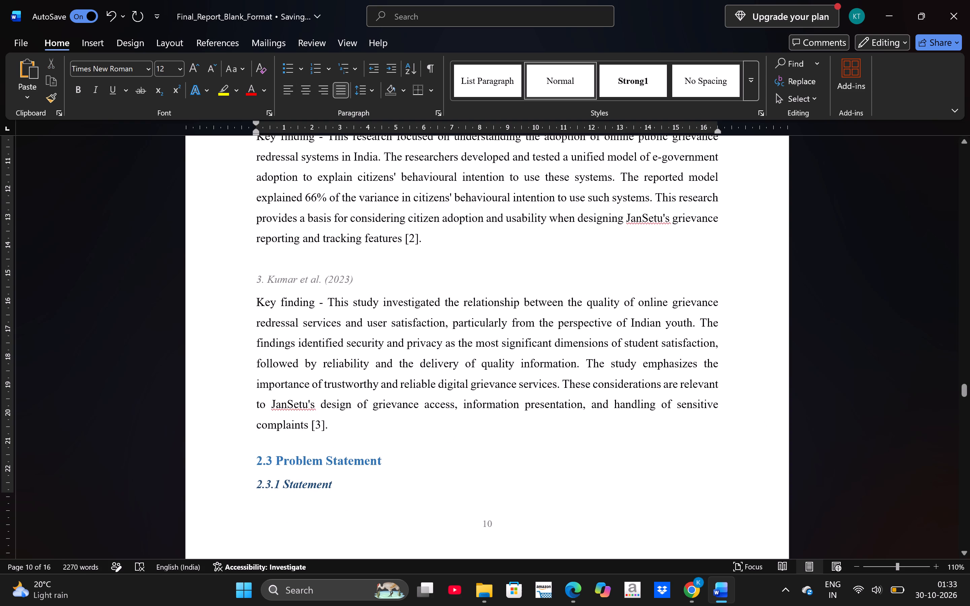
{"action": "key", "text": "Return"}
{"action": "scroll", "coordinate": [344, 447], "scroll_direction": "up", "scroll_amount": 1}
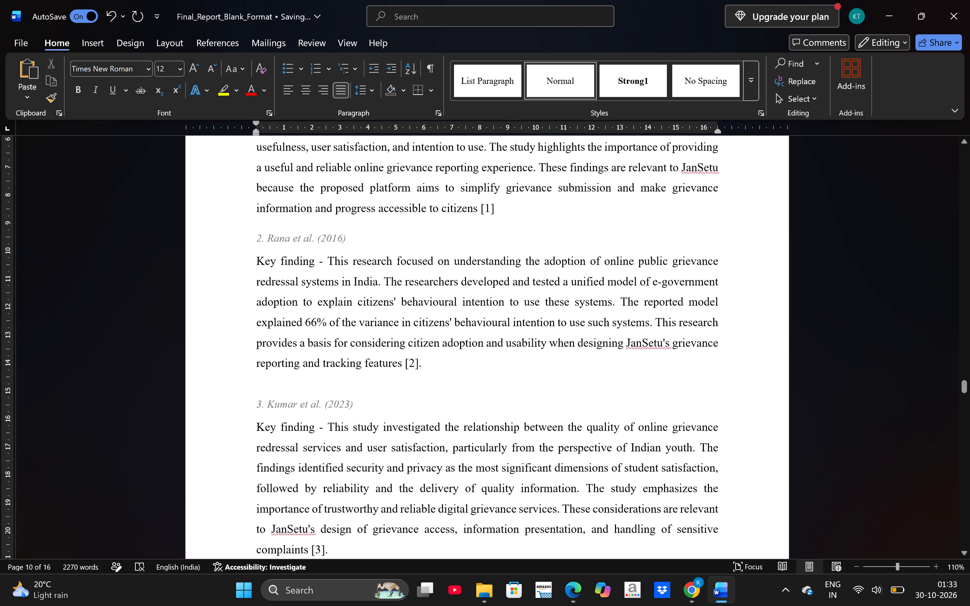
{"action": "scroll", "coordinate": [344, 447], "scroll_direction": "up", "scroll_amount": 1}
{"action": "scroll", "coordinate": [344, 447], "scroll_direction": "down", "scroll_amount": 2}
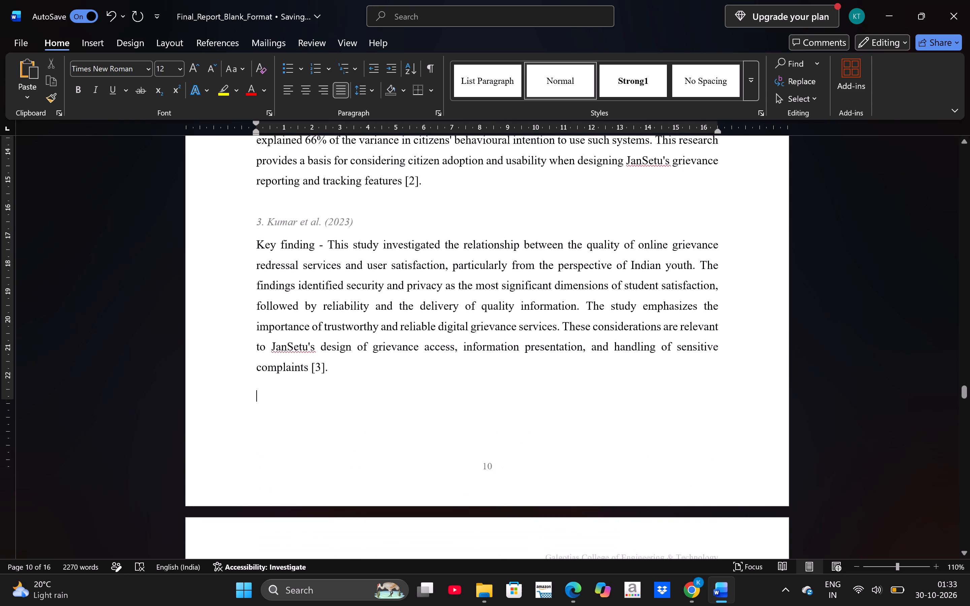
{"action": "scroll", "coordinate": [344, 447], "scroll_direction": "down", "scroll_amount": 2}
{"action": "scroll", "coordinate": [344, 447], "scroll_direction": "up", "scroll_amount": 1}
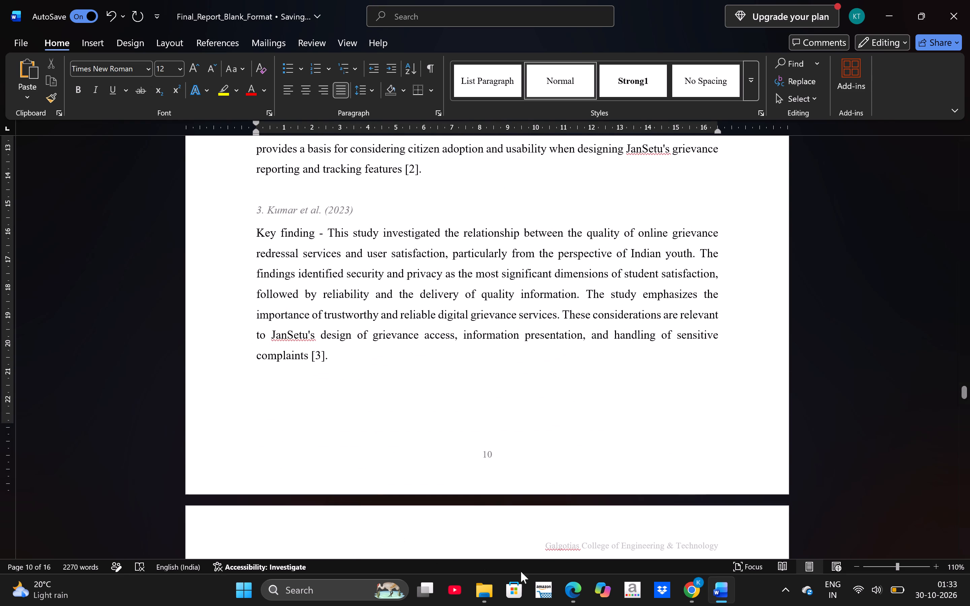
Switch to the File Explorer window showing the recent files.
{"action": "left_click", "coordinate": [709, 605]}
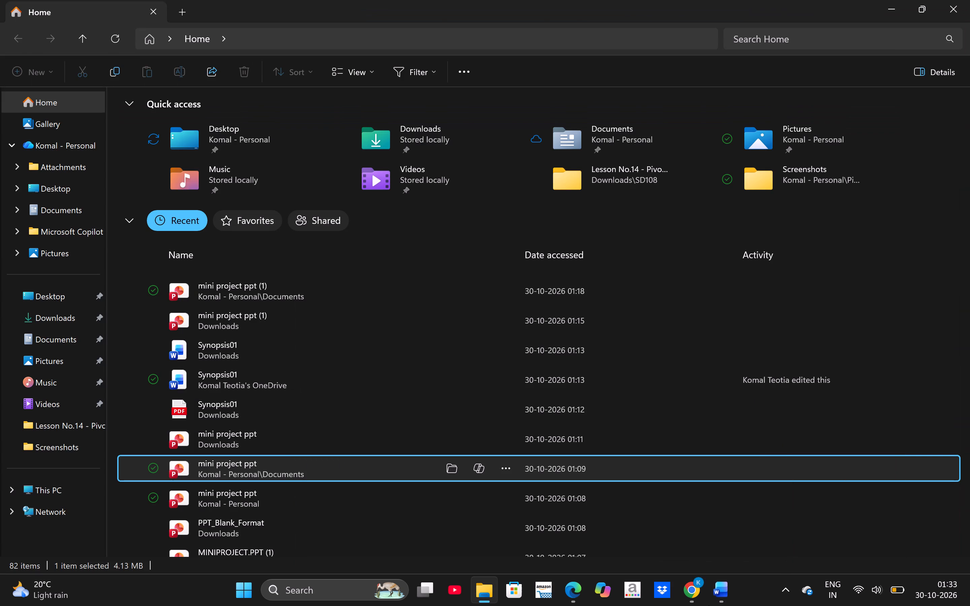
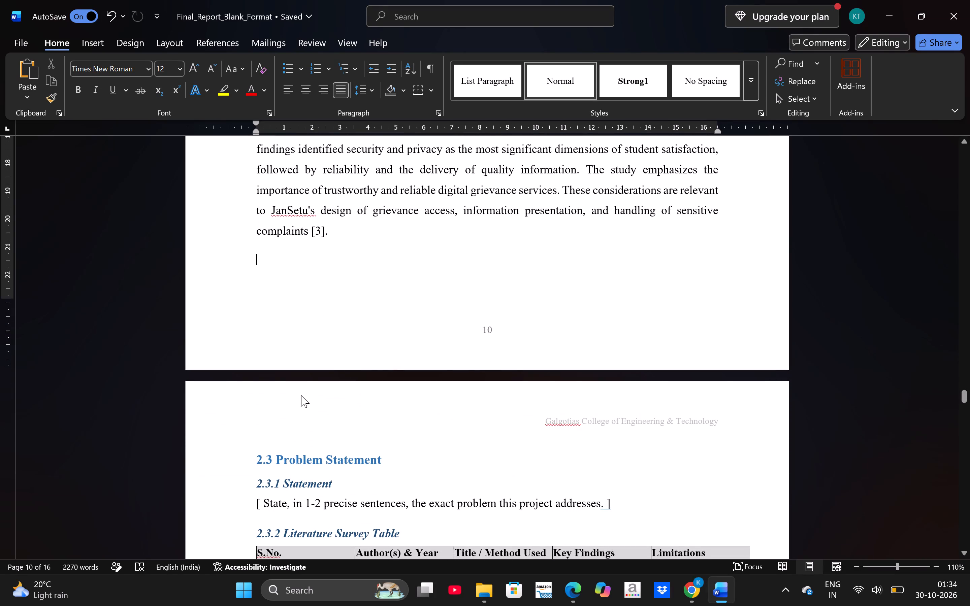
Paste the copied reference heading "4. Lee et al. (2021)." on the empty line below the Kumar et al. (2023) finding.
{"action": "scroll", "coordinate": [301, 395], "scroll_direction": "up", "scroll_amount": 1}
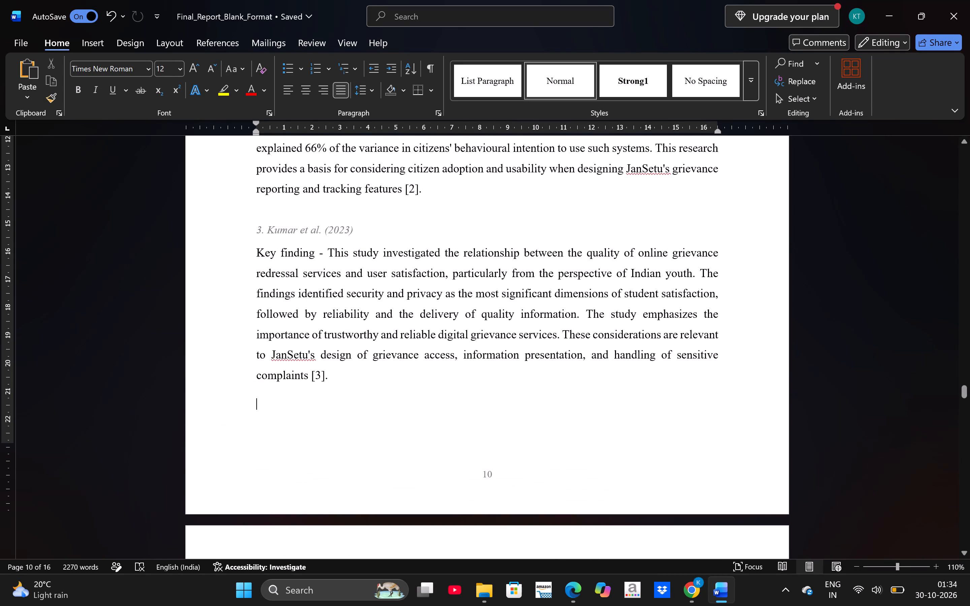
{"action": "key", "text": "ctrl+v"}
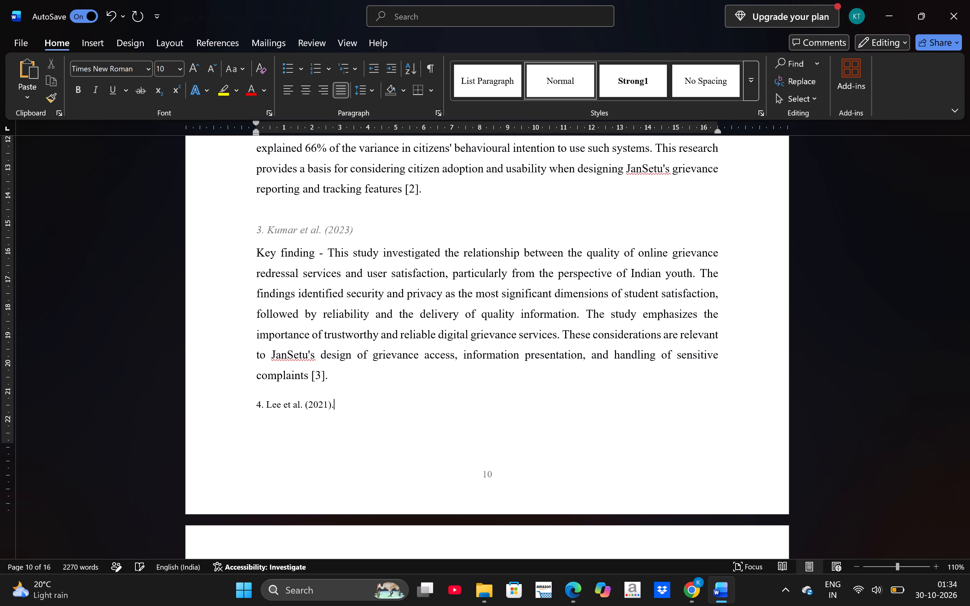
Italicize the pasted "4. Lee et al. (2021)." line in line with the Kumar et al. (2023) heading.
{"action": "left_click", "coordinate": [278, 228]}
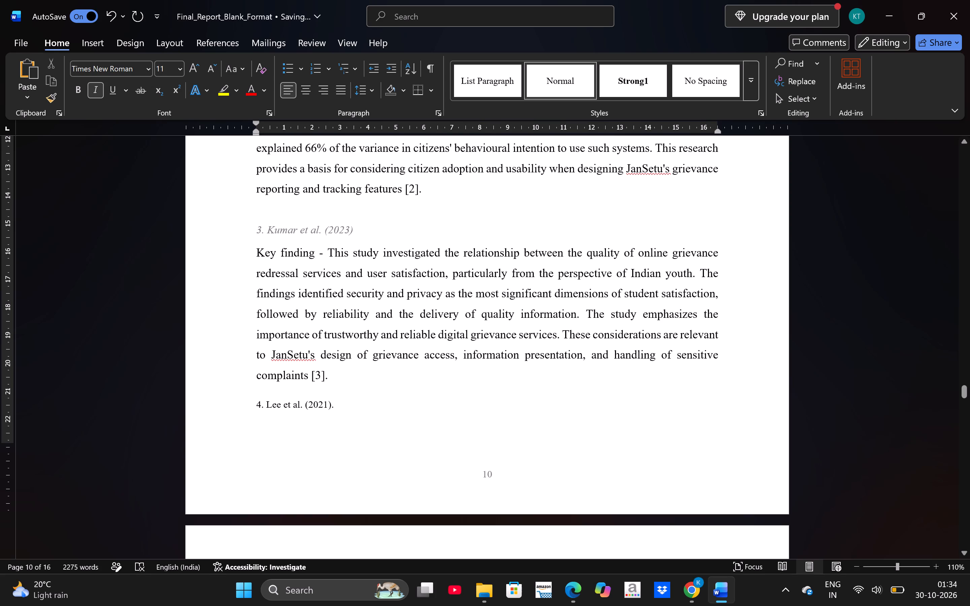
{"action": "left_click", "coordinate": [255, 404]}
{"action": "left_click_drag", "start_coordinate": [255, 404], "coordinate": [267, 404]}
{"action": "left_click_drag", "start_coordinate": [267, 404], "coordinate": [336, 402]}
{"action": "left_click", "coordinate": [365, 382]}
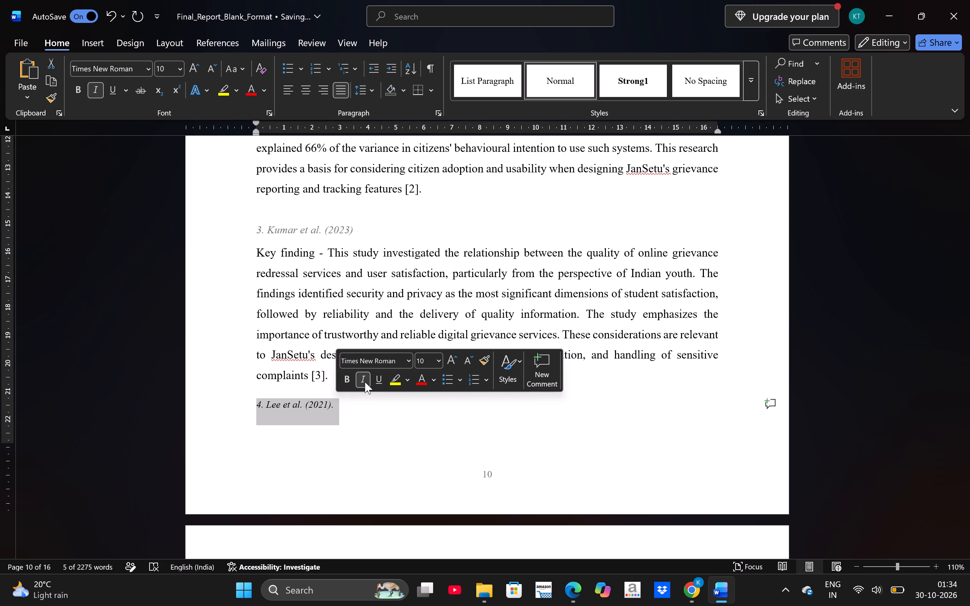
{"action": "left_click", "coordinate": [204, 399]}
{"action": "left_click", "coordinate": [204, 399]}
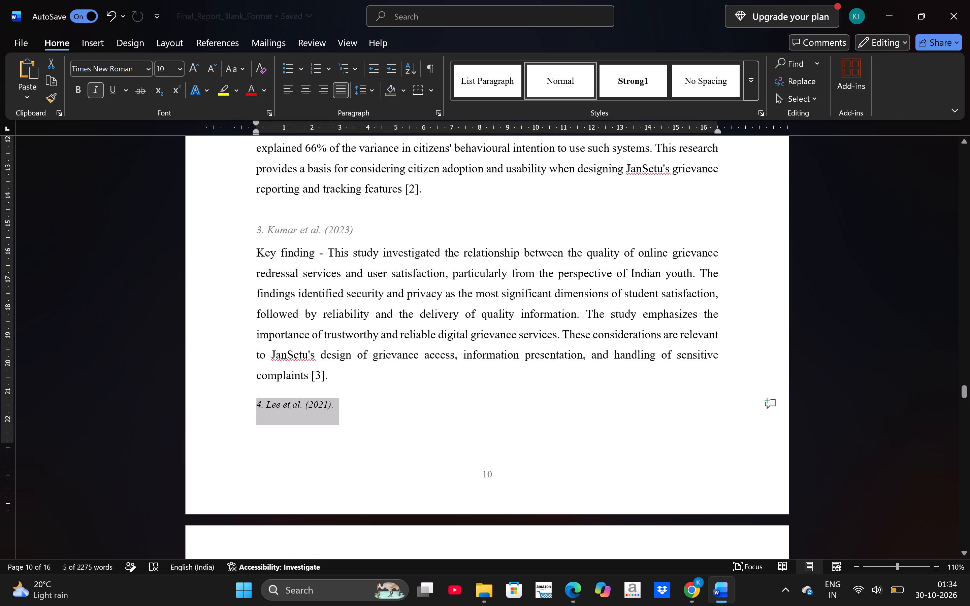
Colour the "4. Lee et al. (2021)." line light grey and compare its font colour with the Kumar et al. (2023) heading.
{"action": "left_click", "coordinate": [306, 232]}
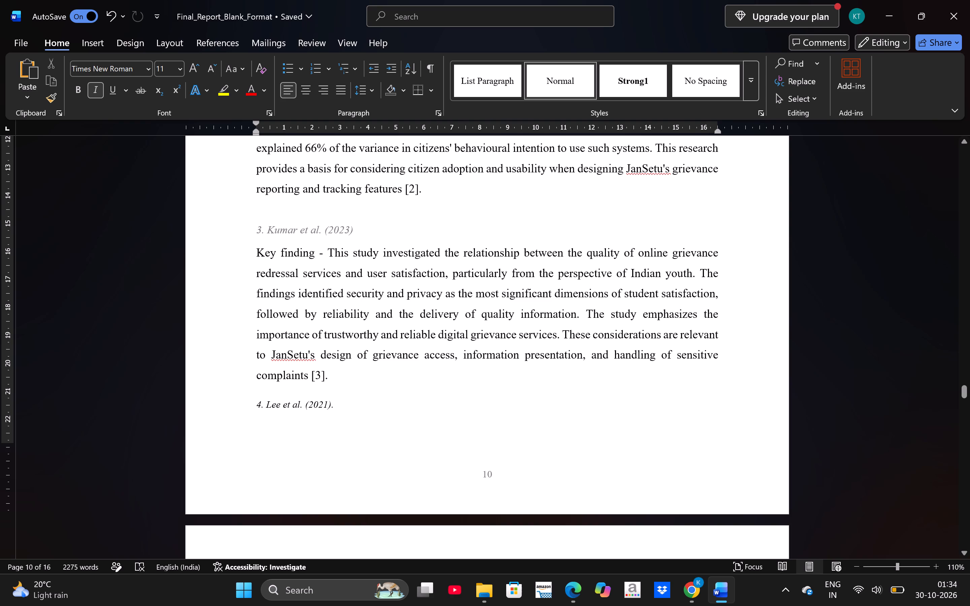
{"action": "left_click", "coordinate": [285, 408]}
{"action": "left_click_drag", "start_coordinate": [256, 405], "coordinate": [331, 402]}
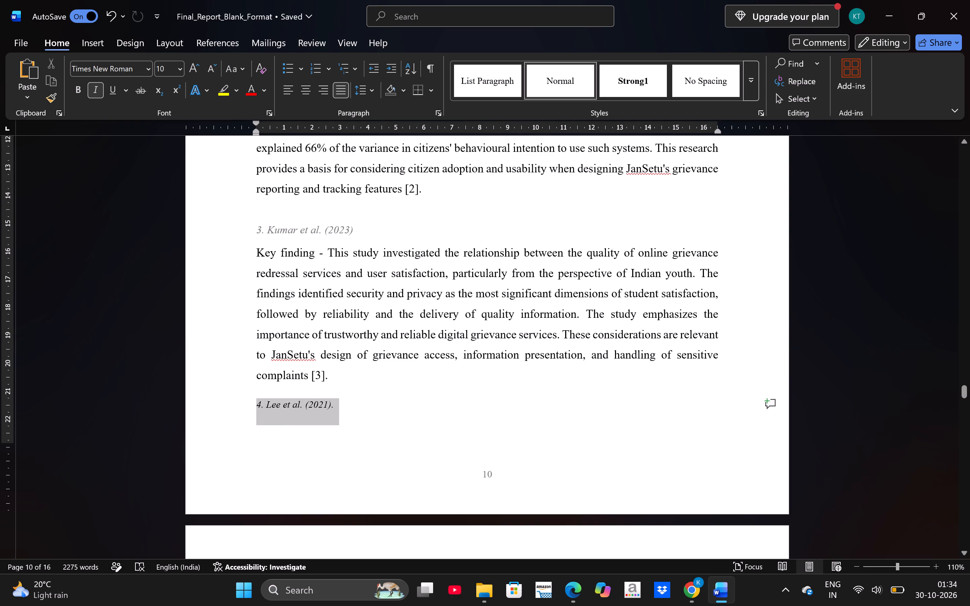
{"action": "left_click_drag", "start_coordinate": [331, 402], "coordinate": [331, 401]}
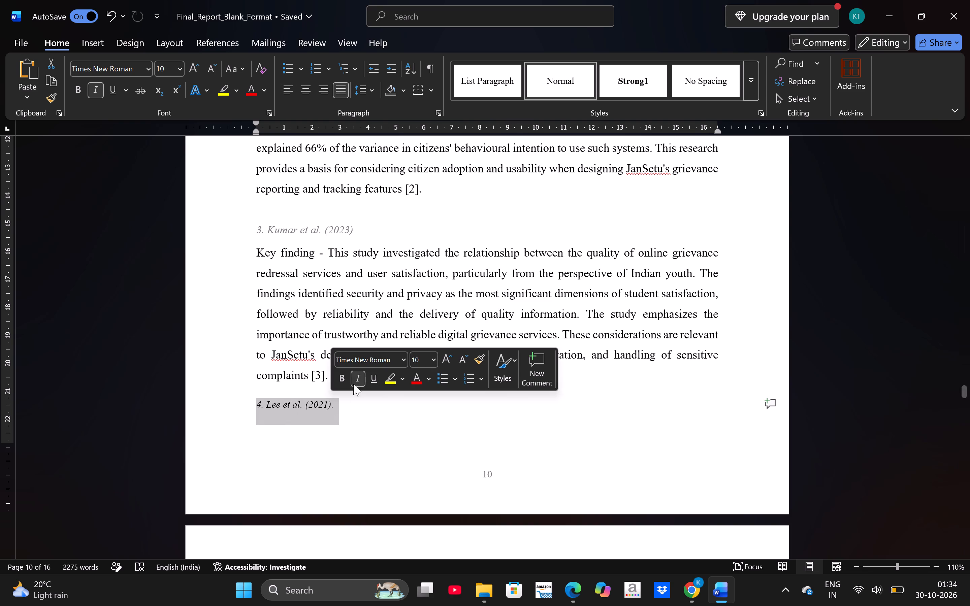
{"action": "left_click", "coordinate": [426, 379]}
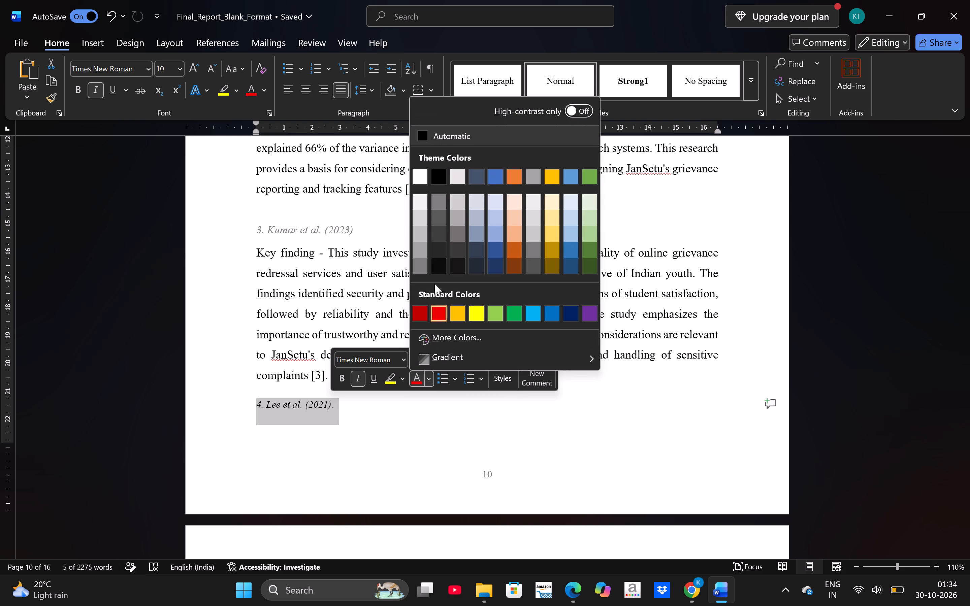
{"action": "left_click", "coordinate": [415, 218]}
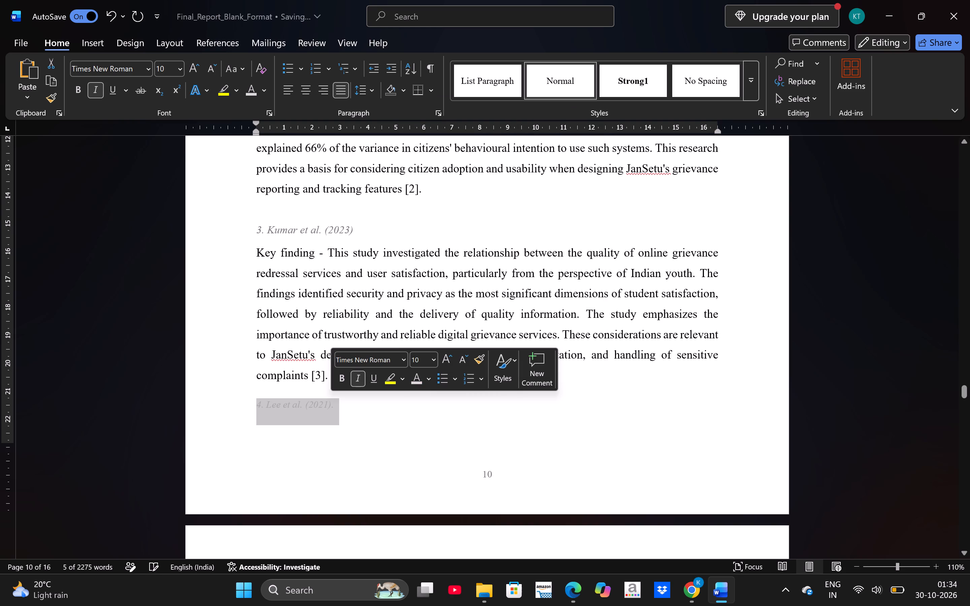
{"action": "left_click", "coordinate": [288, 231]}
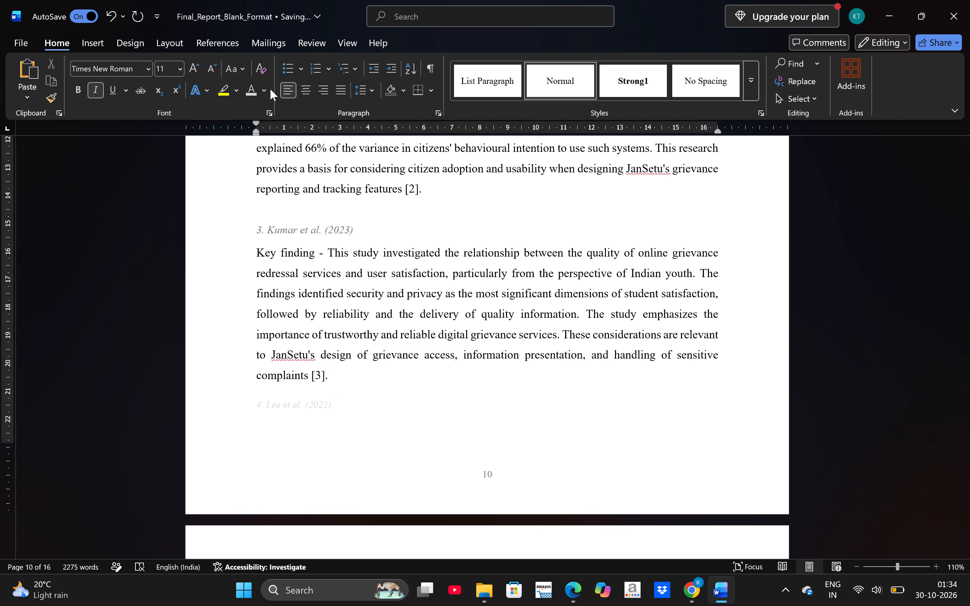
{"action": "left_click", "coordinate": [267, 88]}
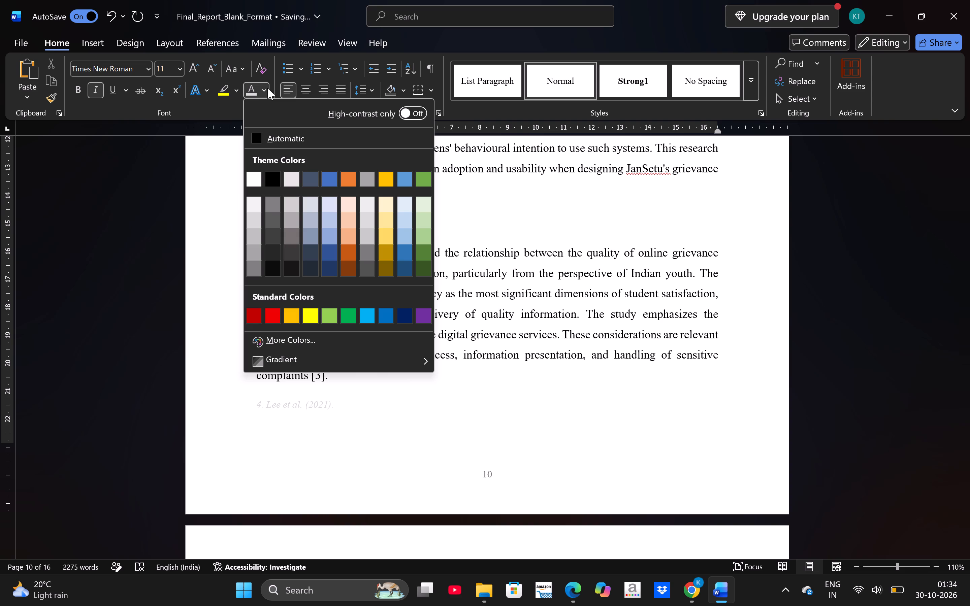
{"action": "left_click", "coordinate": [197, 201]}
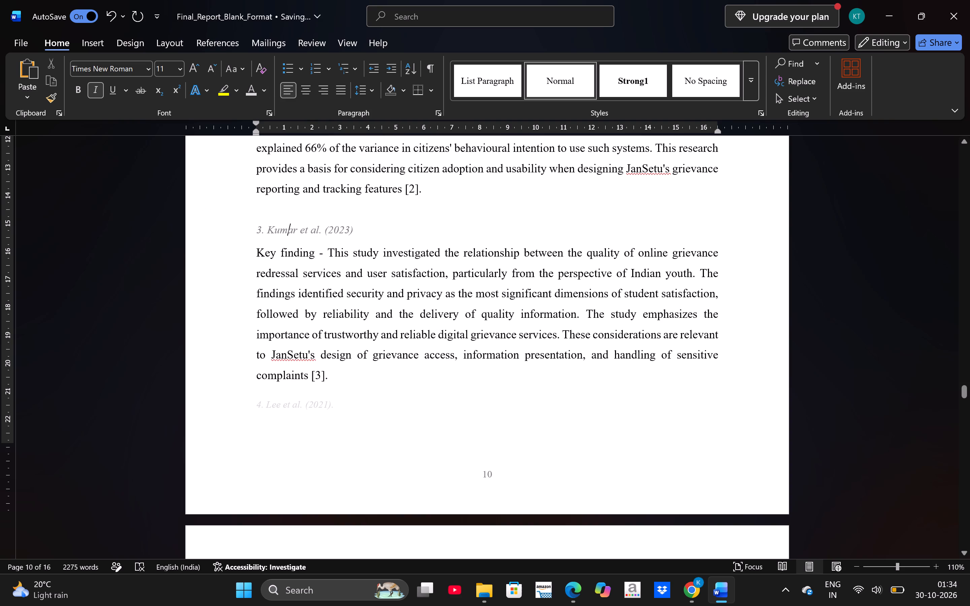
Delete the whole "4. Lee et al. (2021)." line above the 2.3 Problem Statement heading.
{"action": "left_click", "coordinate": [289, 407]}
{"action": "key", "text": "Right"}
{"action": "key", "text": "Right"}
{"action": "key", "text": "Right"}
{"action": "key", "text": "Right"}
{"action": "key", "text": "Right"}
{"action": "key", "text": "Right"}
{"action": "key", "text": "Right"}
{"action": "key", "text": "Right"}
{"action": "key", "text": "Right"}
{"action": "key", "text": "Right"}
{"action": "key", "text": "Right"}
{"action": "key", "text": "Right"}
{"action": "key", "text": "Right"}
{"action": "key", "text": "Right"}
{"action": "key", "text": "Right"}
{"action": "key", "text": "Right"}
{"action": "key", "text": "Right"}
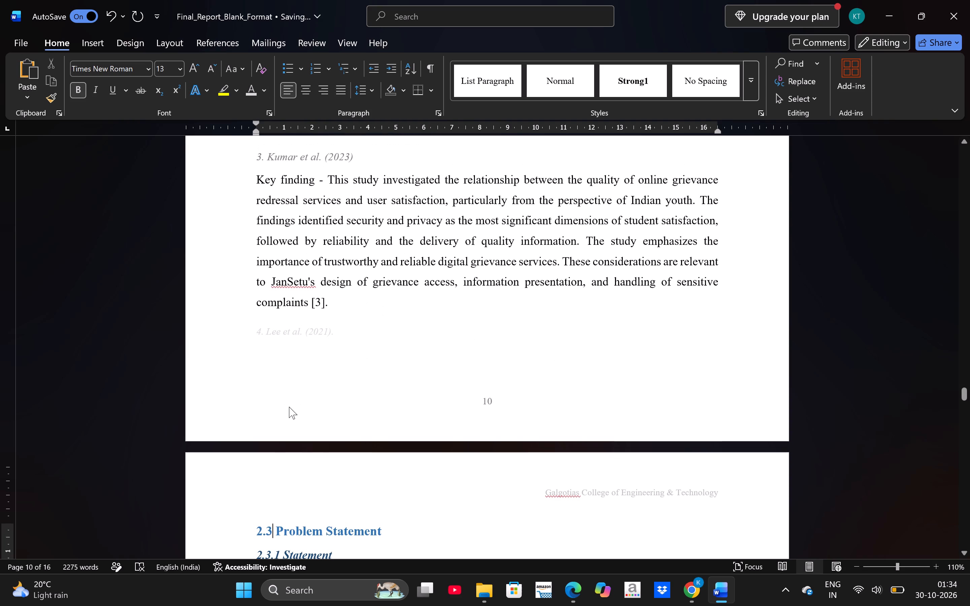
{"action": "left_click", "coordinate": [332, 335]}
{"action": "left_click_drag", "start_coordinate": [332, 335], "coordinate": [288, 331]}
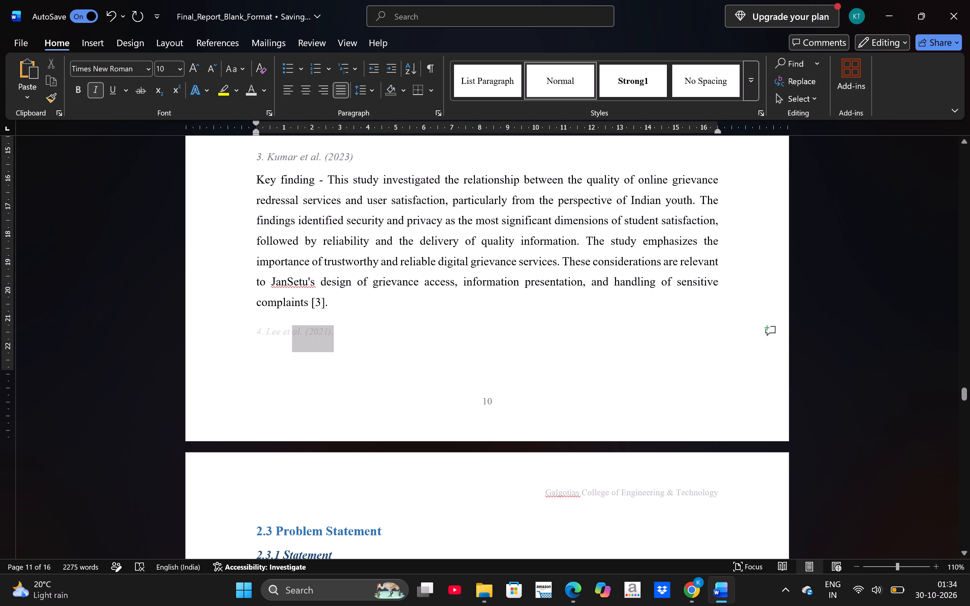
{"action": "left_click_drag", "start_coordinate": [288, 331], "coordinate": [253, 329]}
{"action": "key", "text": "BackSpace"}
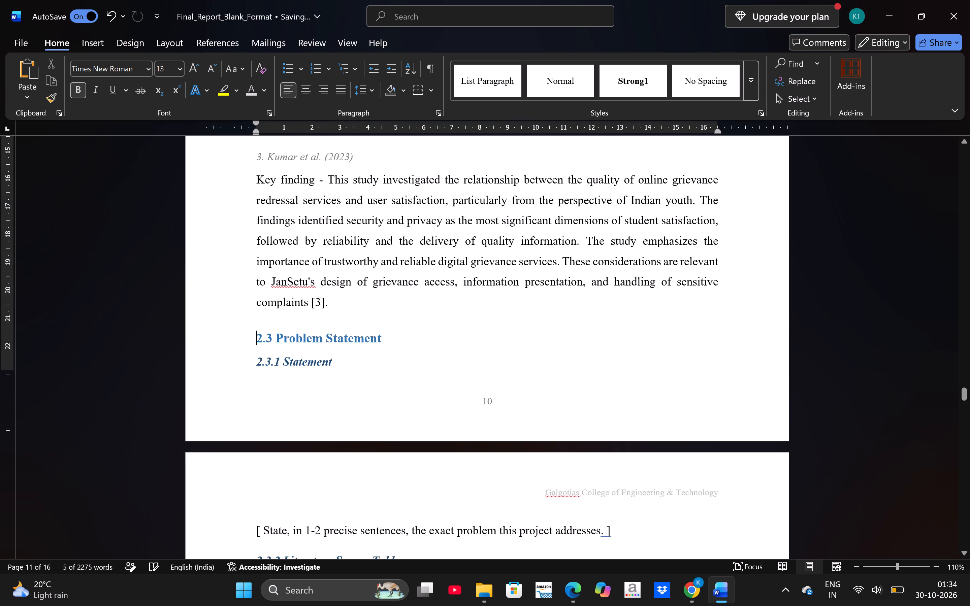
Duplicate the "3. Kumar et al. (2023)" heading onto a new line below its key finding paragraph.
{"action": "left_click", "coordinate": [287, 158]}
{"action": "double_click", "coordinate": [287, 158]}
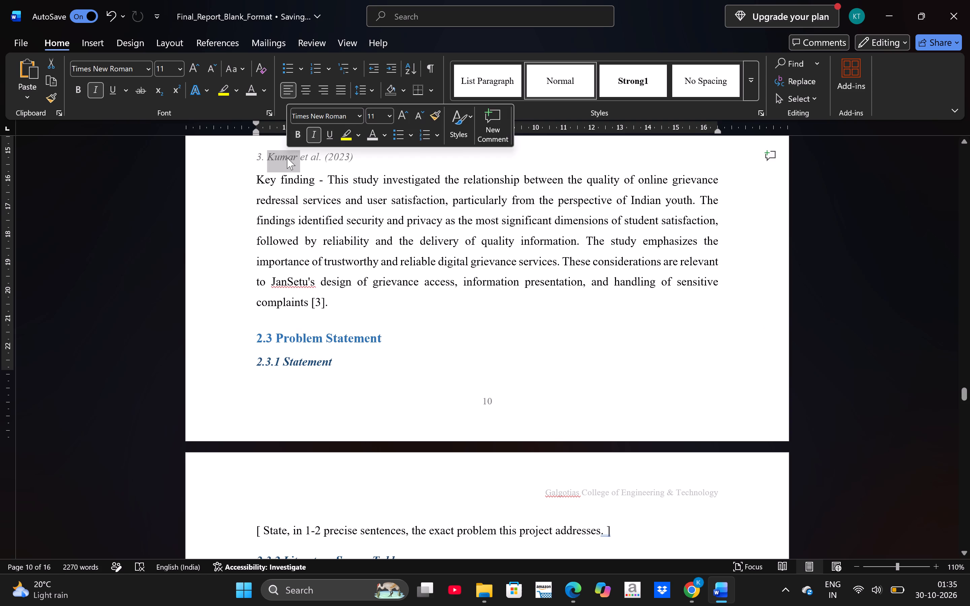
{"action": "triple_click", "coordinate": [287, 158]}
{"action": "left_click", "coordinate": [287, 158]}
{"action": "triple_click", "coordinate": [287, 158]}
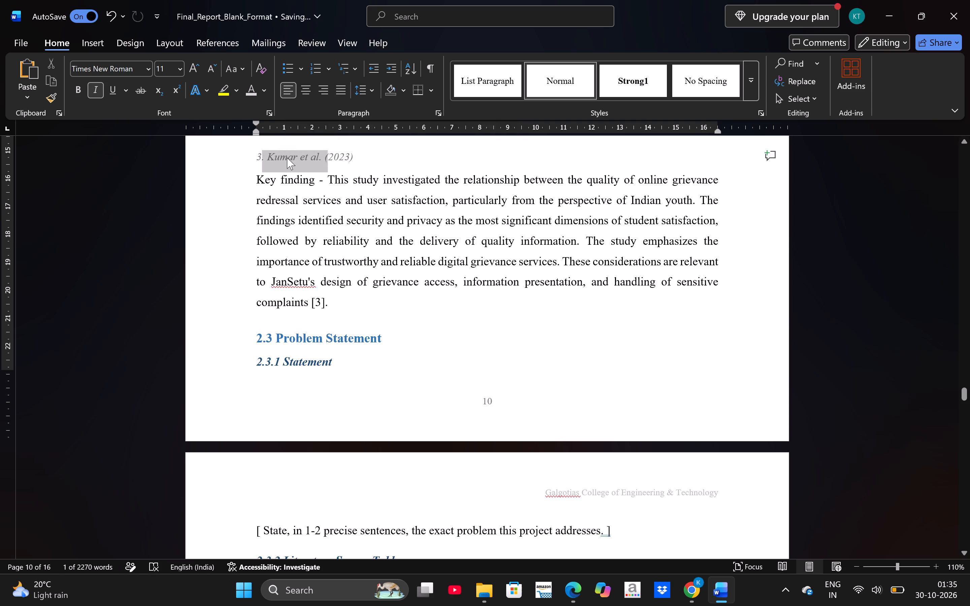
{"action": "key", "text": "ctrl+c"}
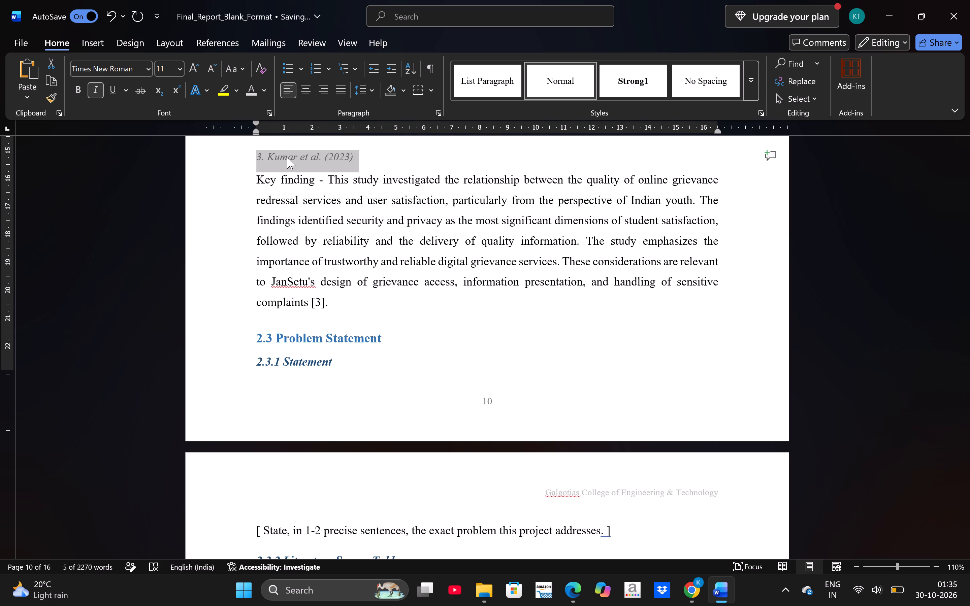
{"action": "scroll", "coordinate": [287, 158], "scroll_direction": "up", "scroll_amount": 2}
{"action": "left_click", "coordinate": [287, 322]}
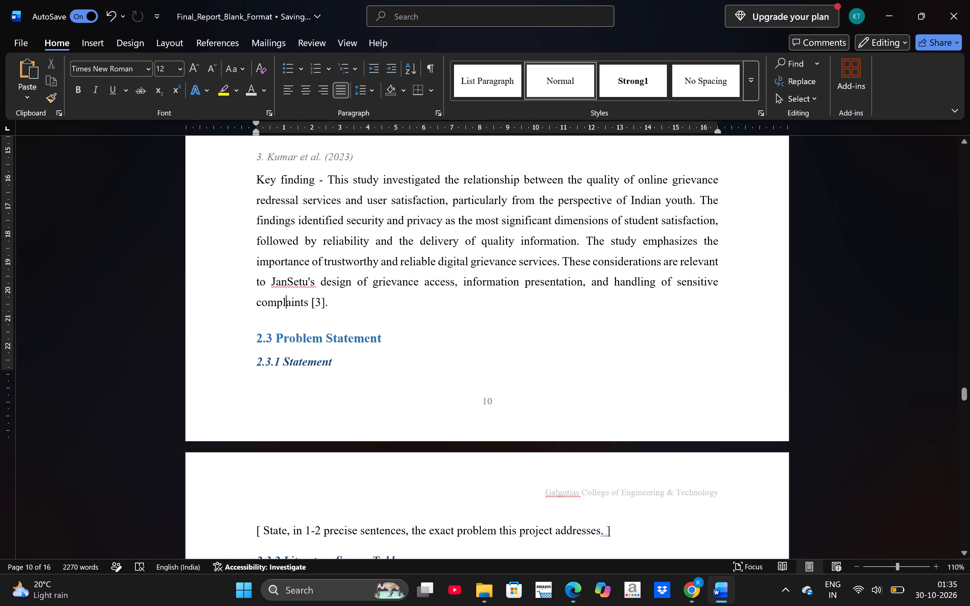
{"action": "left_click", "coordinate": [365, 298]}
{"action": "key", "text": "Return"}
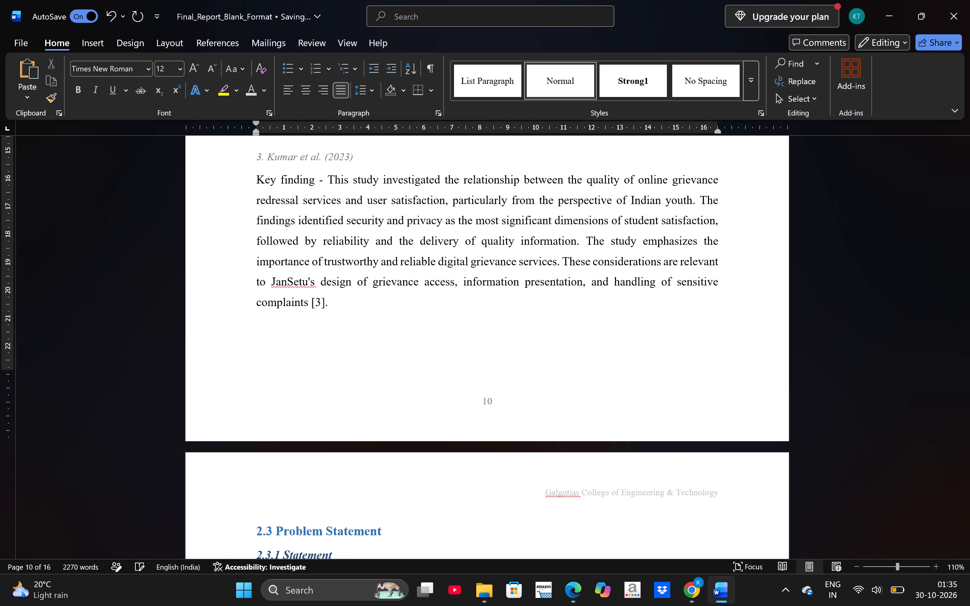
{"action": "key", "text": "ctrl+v"}
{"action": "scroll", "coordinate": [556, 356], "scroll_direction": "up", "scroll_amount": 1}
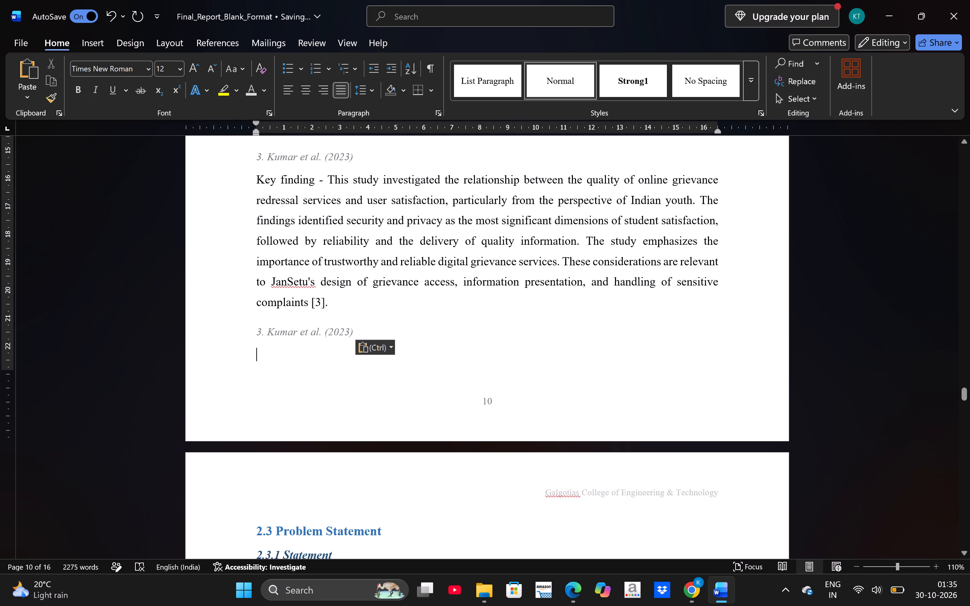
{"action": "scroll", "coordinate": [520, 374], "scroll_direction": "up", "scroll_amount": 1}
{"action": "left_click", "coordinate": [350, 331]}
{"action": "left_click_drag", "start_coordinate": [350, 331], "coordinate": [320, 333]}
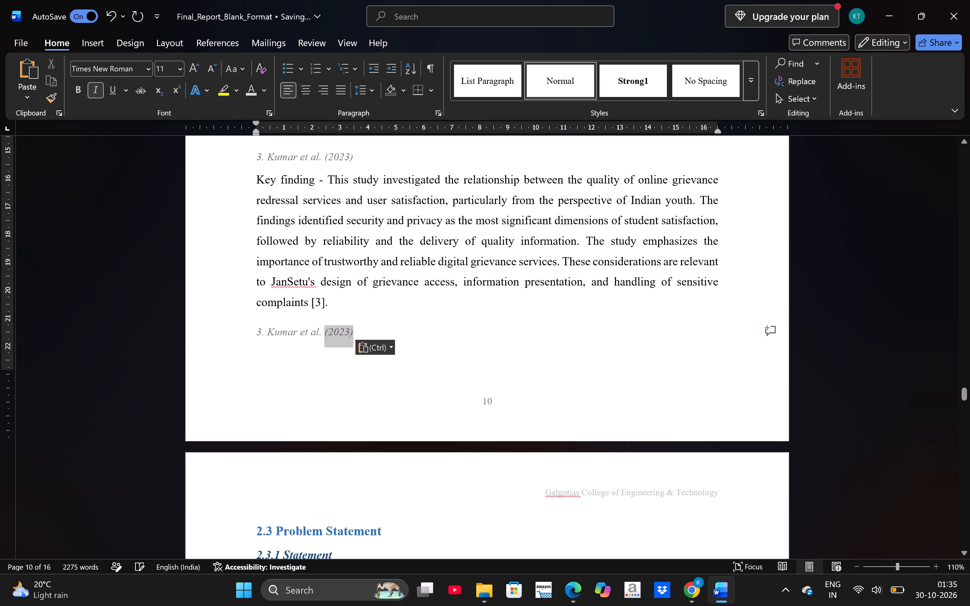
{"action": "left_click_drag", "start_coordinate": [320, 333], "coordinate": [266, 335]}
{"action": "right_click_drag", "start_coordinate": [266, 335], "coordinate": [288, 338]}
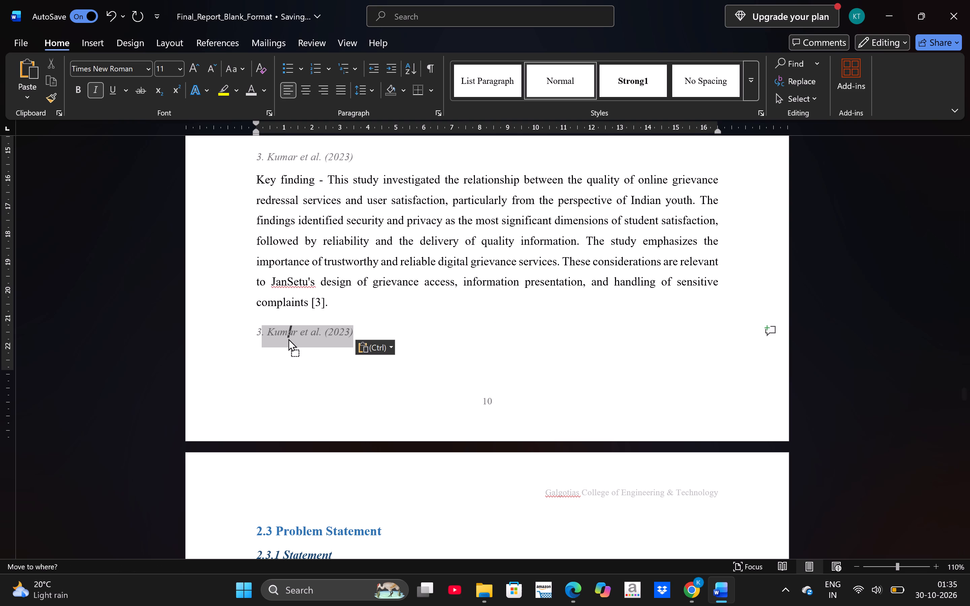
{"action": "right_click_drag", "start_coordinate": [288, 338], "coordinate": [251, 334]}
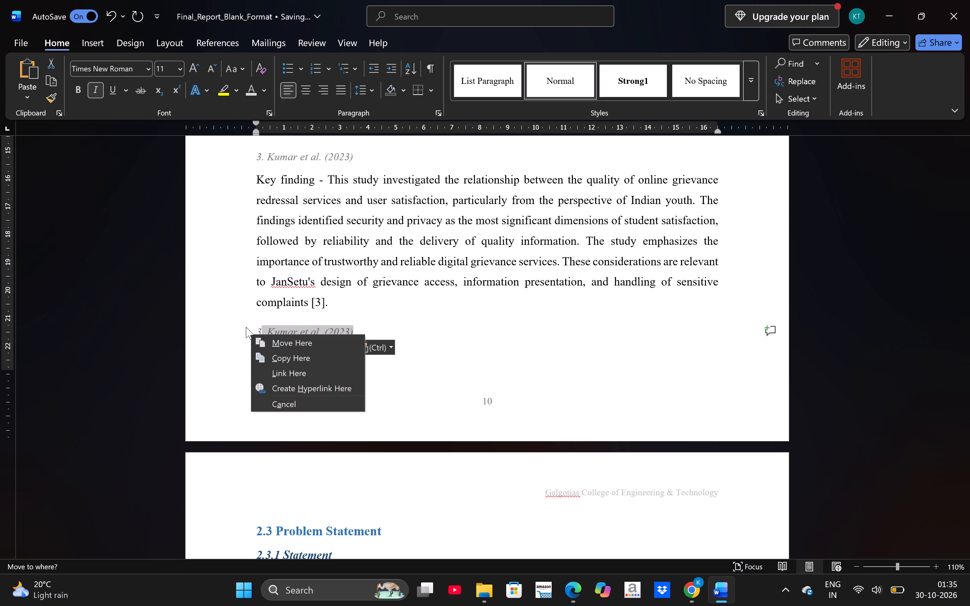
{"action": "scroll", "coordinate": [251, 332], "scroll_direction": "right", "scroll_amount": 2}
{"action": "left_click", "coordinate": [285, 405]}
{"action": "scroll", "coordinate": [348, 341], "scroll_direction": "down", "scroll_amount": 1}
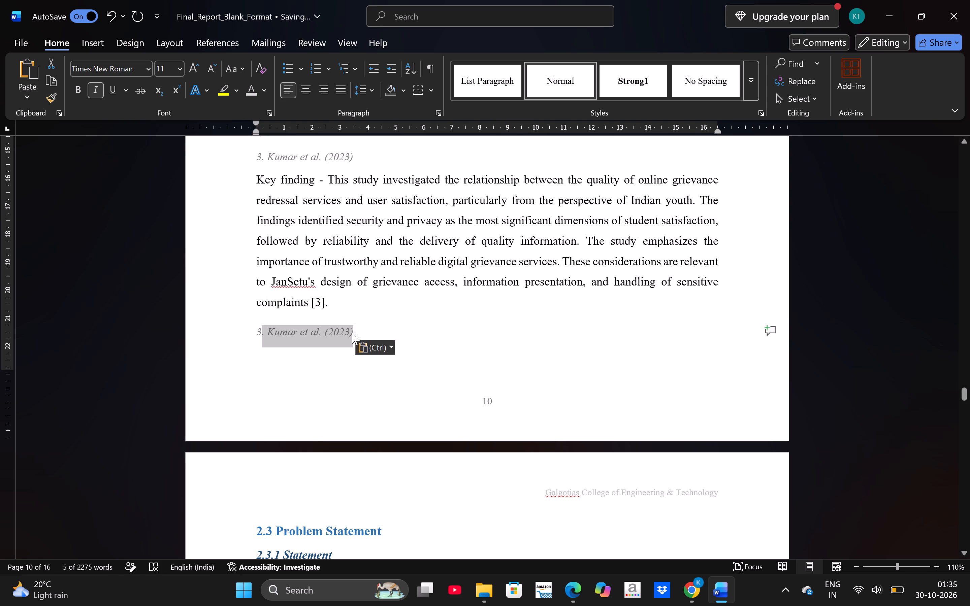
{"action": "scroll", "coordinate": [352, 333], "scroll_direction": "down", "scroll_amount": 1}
Remove "et al. (2023)" from the end of the duplicated Kumar heading below the key finding paragraph.
{"action": "left_click", "coordinate": [352, 330]}
{"action": "key", "text": "BackSpace"}
{"action": "key", "text": "BackSpace"}
{"action": "key", "text": "BackSpace"}
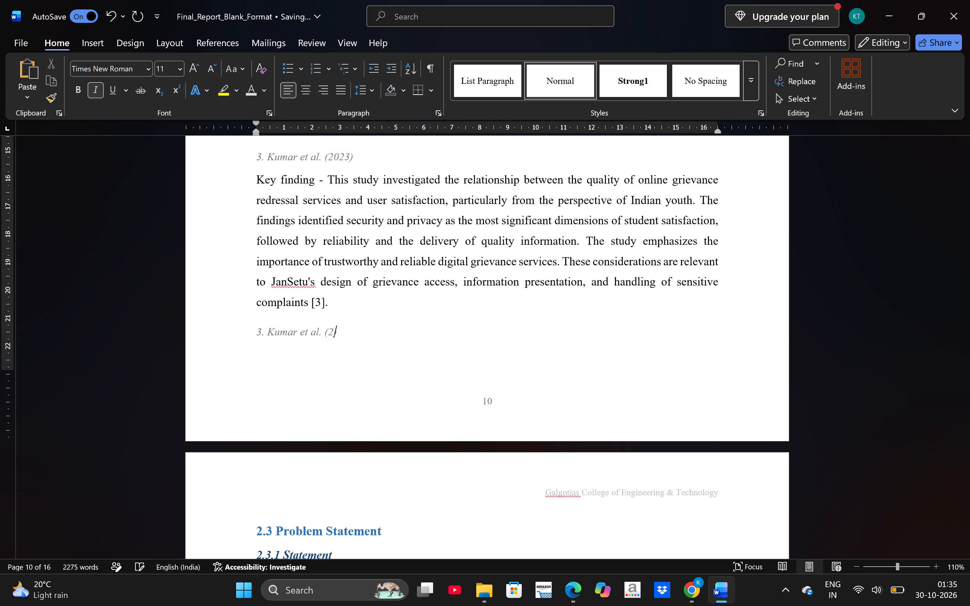
{"action": "key", "text": "BackSpace"}
{"action": "key", "text": "BackSpace"}
{"action": "key", "text": "BackSpace"}
{"action": "key", "text": "BackSpace"}
{"action": "key", "text": "BackSpace"}
{"action": "key", "text": "BackSpace"}
{"action": "key", "text": "BackSpace"}
{"action": "key", "text": "BackSpace"}
{"action": "key", "text": "BackSpace"}
{"action": "key", "text": "BackSpace"}
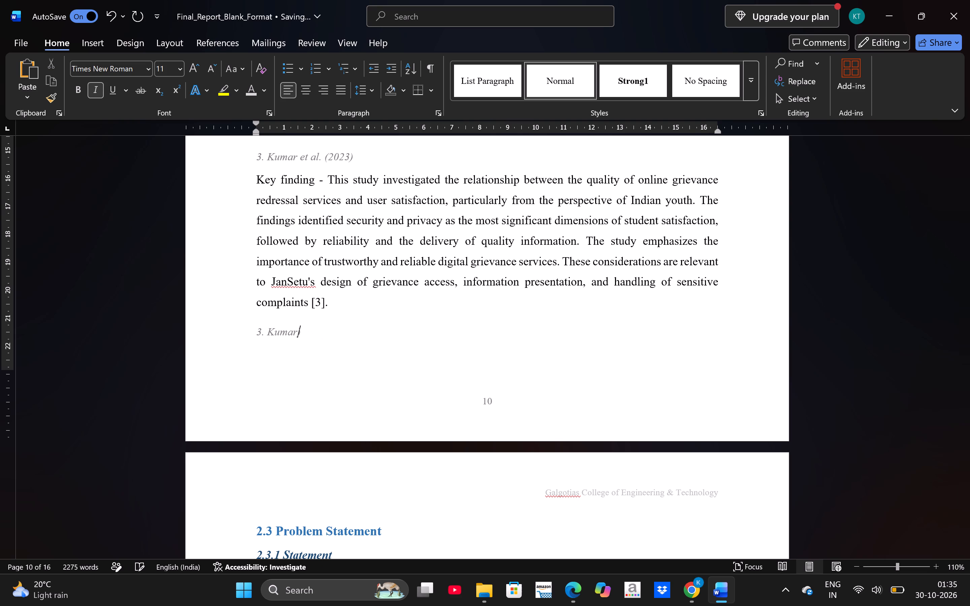
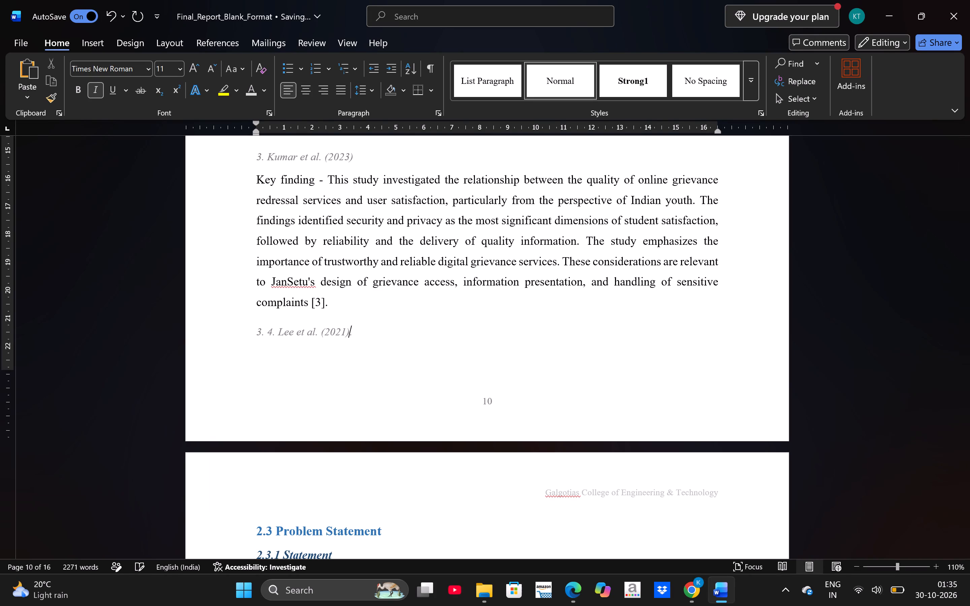
Remove the stray "3." numbering in front of the "4. Lee et al. (2021)." heading.
{"action": "left_click", "coordinate": [268, 335]}
{"action": "key", "text": "BackSpace"}
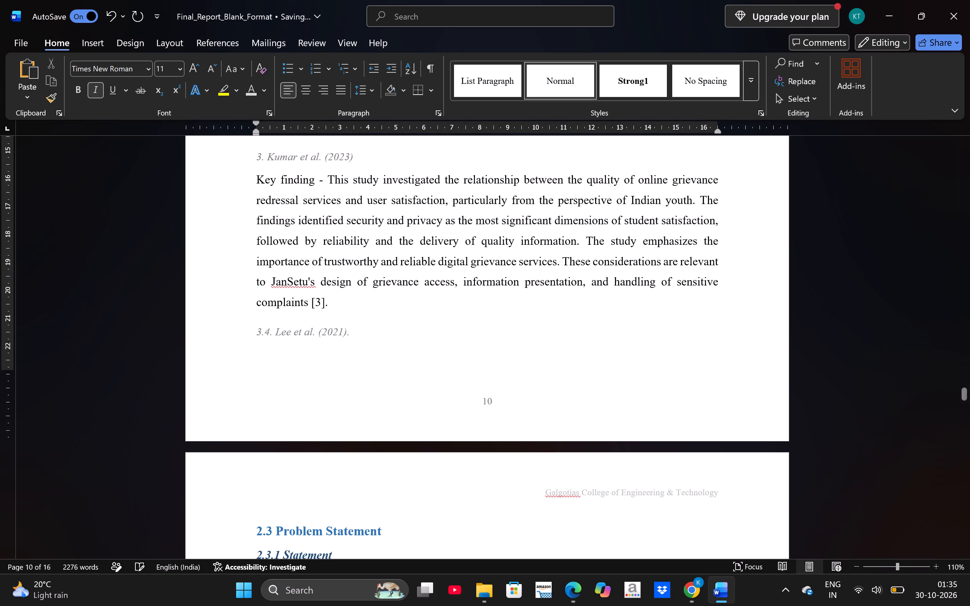
{"action": "key", "text": "BackSpace"}
{"action": "key", "text": "BackSpace"}
Copy the words "Key finding" from the Kumar et al. (2023) paragraph onto a new line below the "4. Lee et al. (2021)." heading.
{"action": "left_click", "coordinate": [349, 335]}
{"action": "key", "text": "Return"}
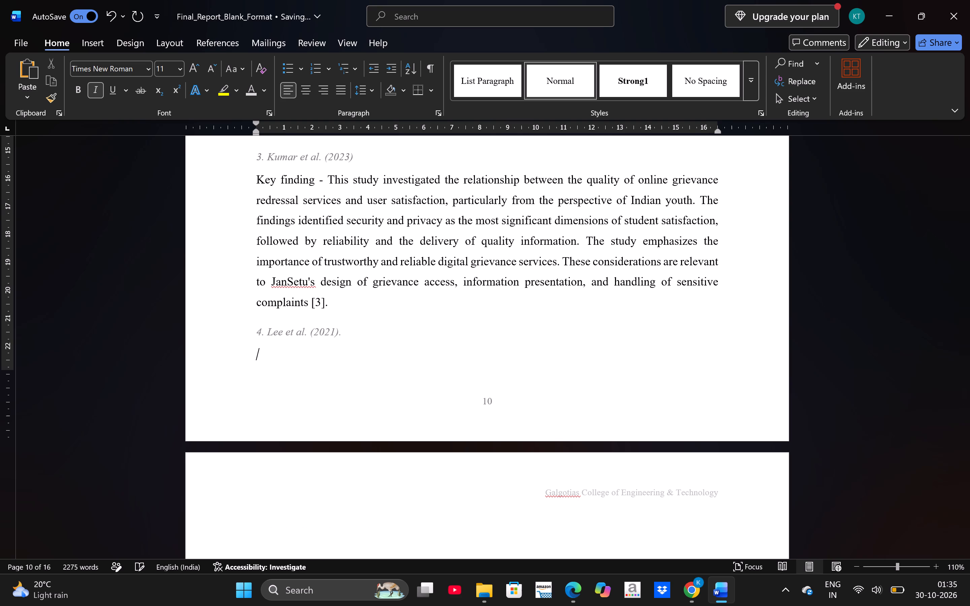
{"action": "left_click_drag", "start_coordinate": [256, 180], "coordinate": [309, 181]}
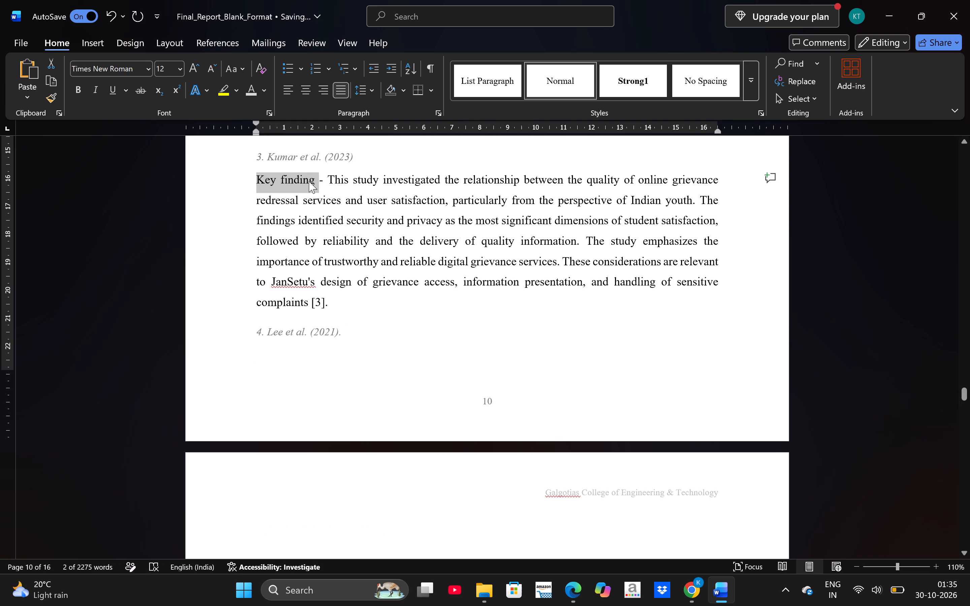
{"action": "key", "text": "ctrl+c"}
{"action": "key", "text": "ctrl+c"}
{"action": "left_click", "coordinate": [293, 356]}
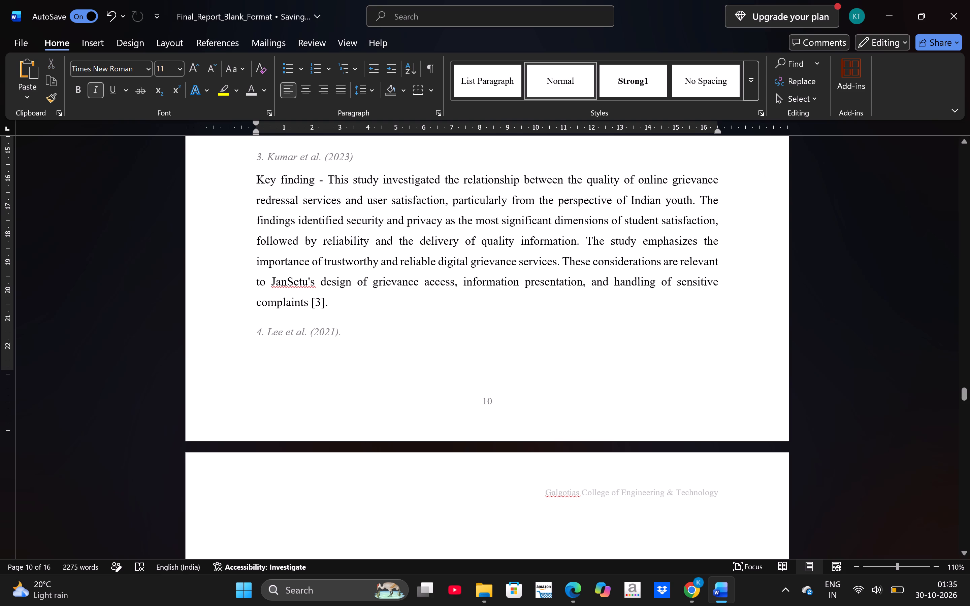
{"action": "key", "text": "ctrl+v"}
{"action": "left_click", "coordinate": [258, 358]}
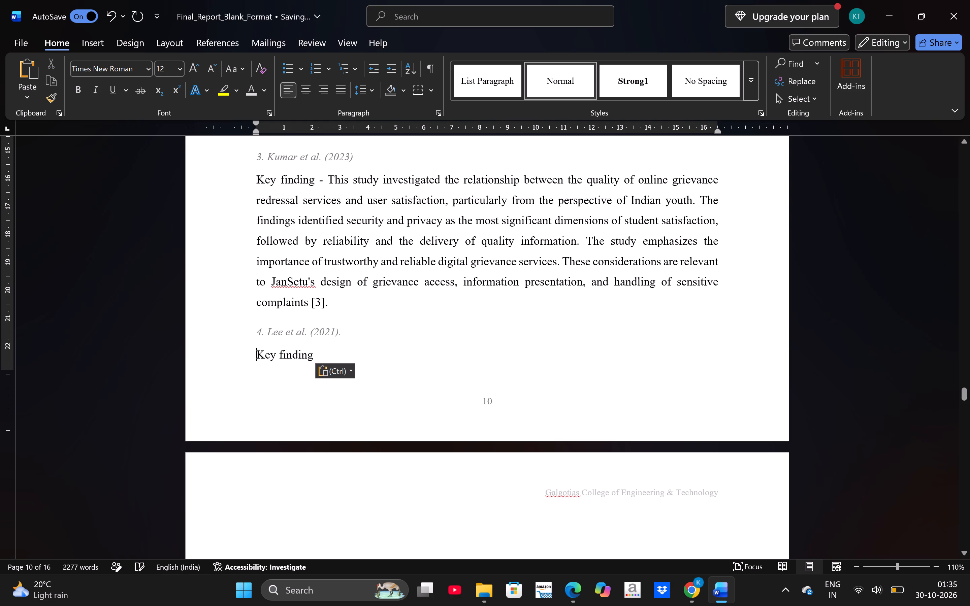
Join the "4. Lee et al. (2021)." heading to the end of the Kumar paragraph and split it back onto its own line.
{"action": "left_click", "coordinate": [257, 332]}
{"action": "key", "text": "BackSpace"}
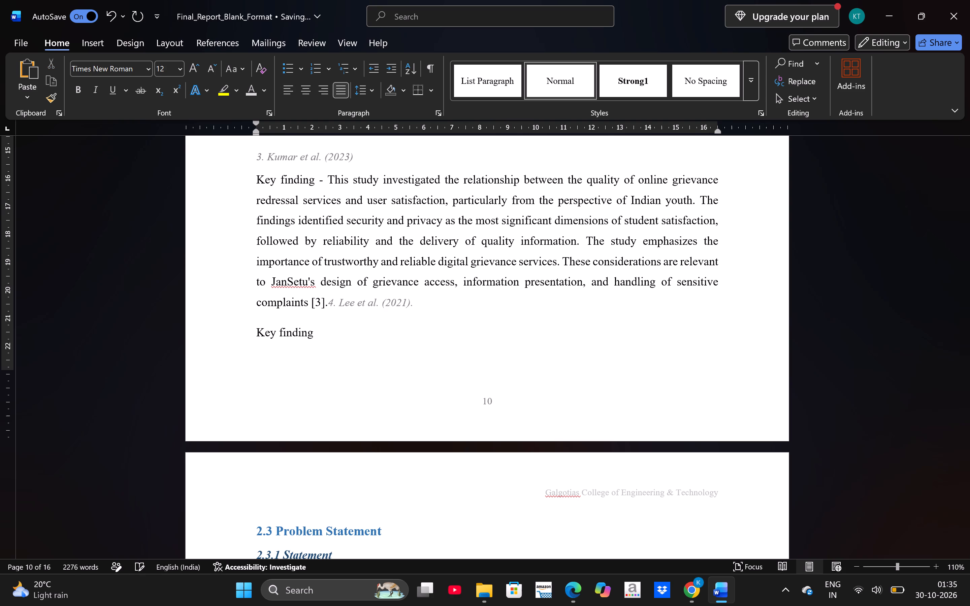
{"action": "key", "text": "Return"}
{"action": "left_click", "coordinate": [255, 360]}
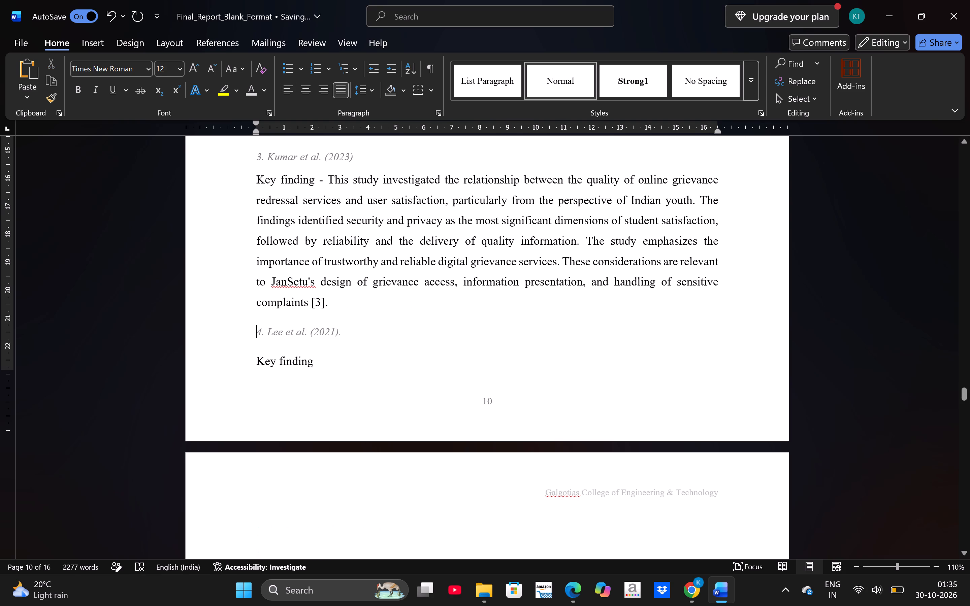
{"action": "key", "text": "space"}
{"action": "key", "text": "BackSpace"}
Add a space after "Key finding" in the Lee et al. (2021) entry and try to enter a separator character.
{"action": "left_click", "coordinate": [322, 358]}
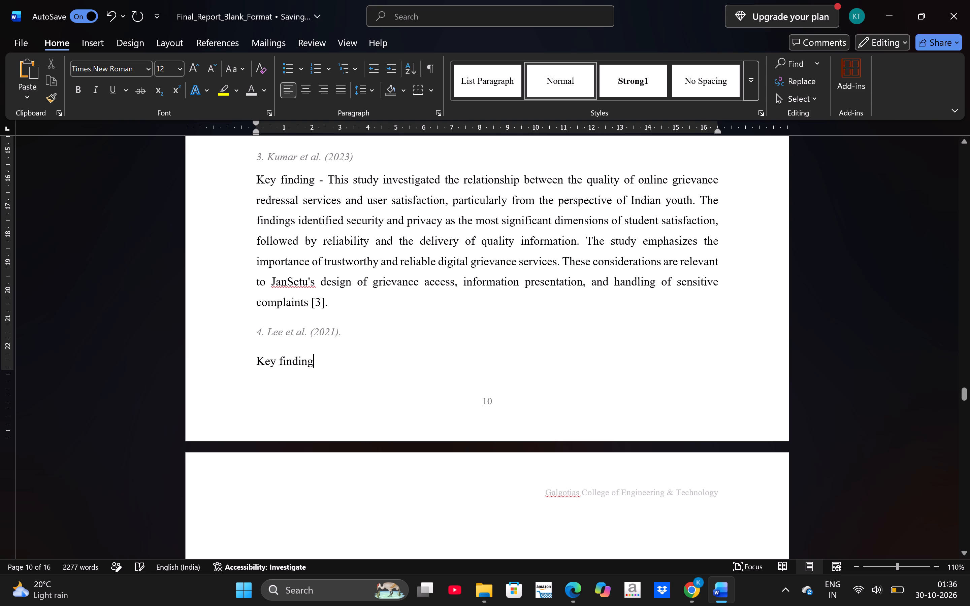
{"action": "key", "text": "space"}
{"action": "key", "text": "shift+underscore"}
{"action": "key", "text": "BackSpace"}
{"action": "key", "text": "0"}
{"action": "key", "text": "BackSpace"}
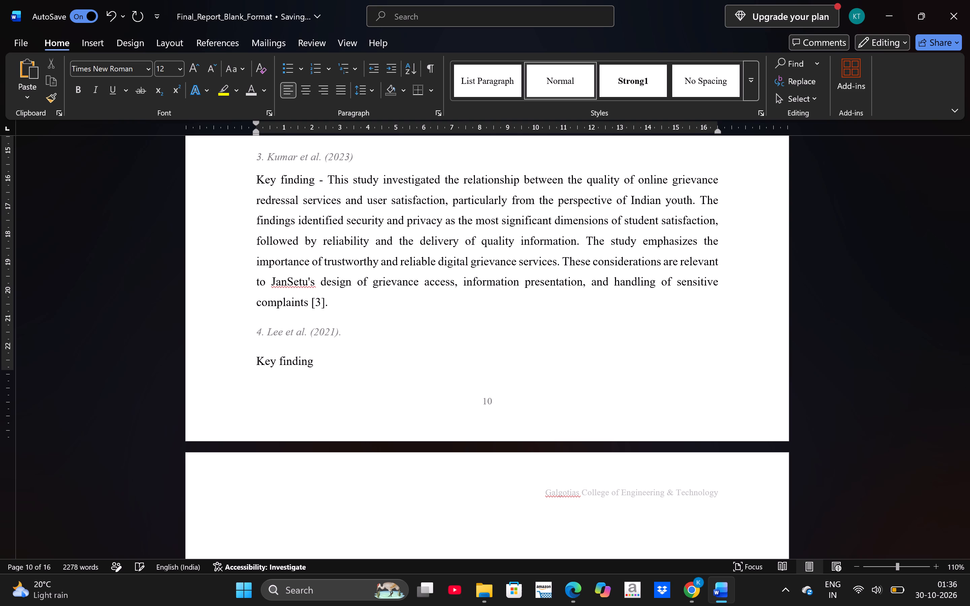
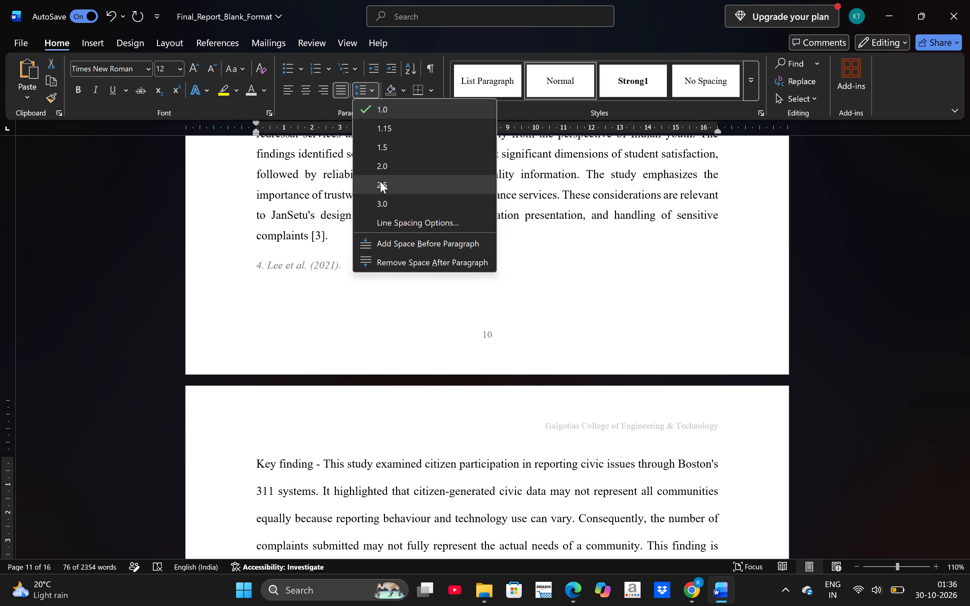
Set the line spacing of the selected Lee et al. (2021) key finding text to 1.5.
{"action": "left_click", "coordinate": [383, 146]}
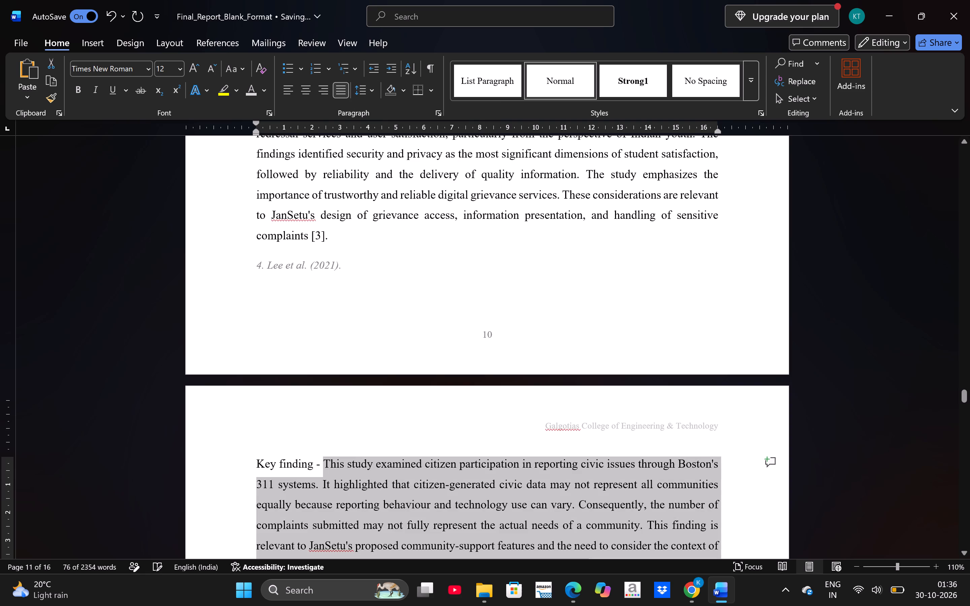
Close the citation at the end of the Lee et al. (2021) key finding paragraph so it reads "[4].".
{"action": "scroll", "coordinate": [410, 302], "scroll_direction": "down", "scroll_amount": 2}
{"action": "left_click", "coordinate": [590, 230]}
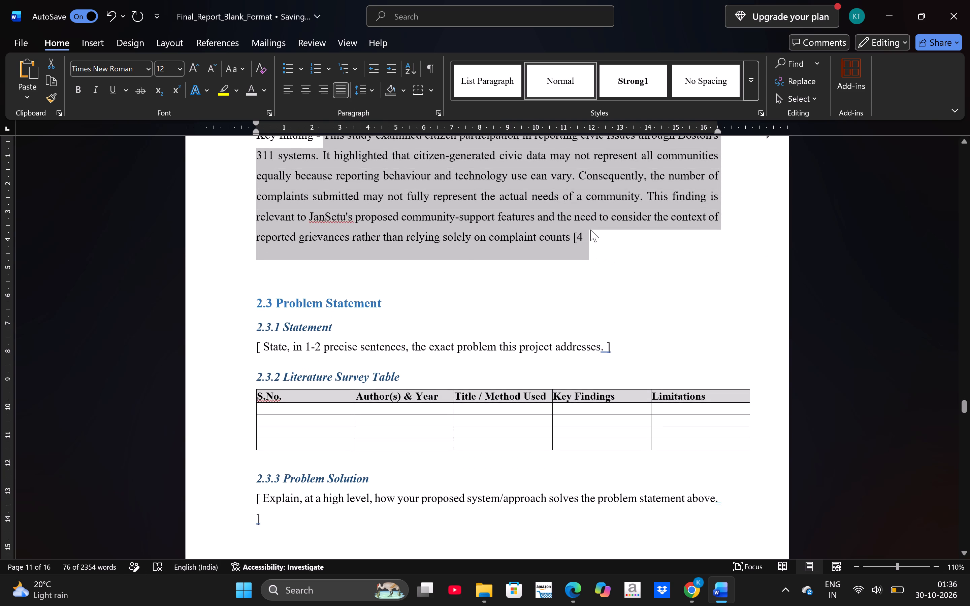
{"action": "key", "text": "bracketright"}
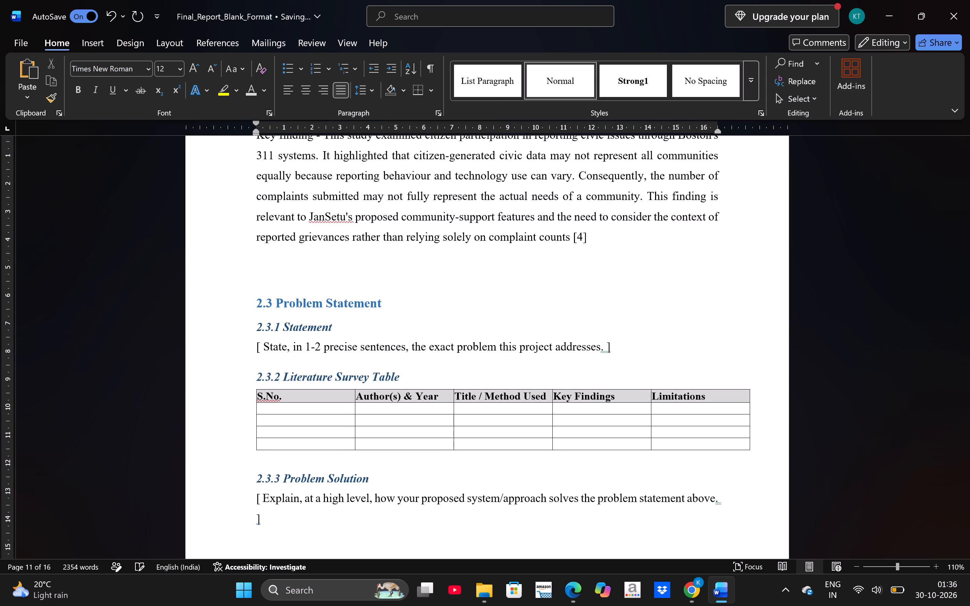
{"action": "key", "text": "period"}
Look back over the section 2.2 Related Work entries, from Lee et al. (2021) up to Rana, Dwivedi, and Williams (2013).
{"action": "scroll", "coordinate": [585, 228], "scroll_direction": "up", "scroll_amount": 1}
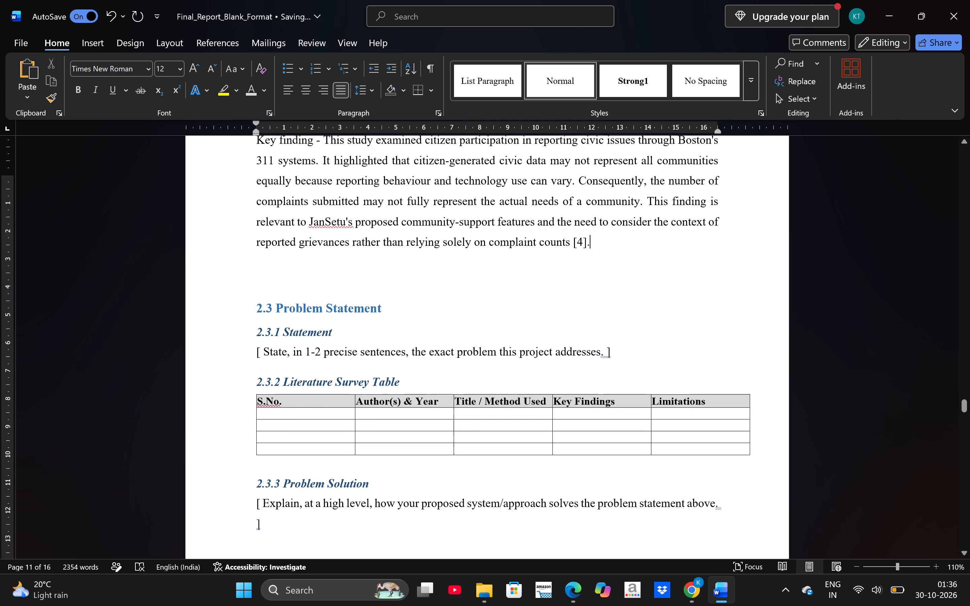
{"action": "scroll", "coordinate": [585, 228], "scroll_direction": "up", "scroll_amount": 3}
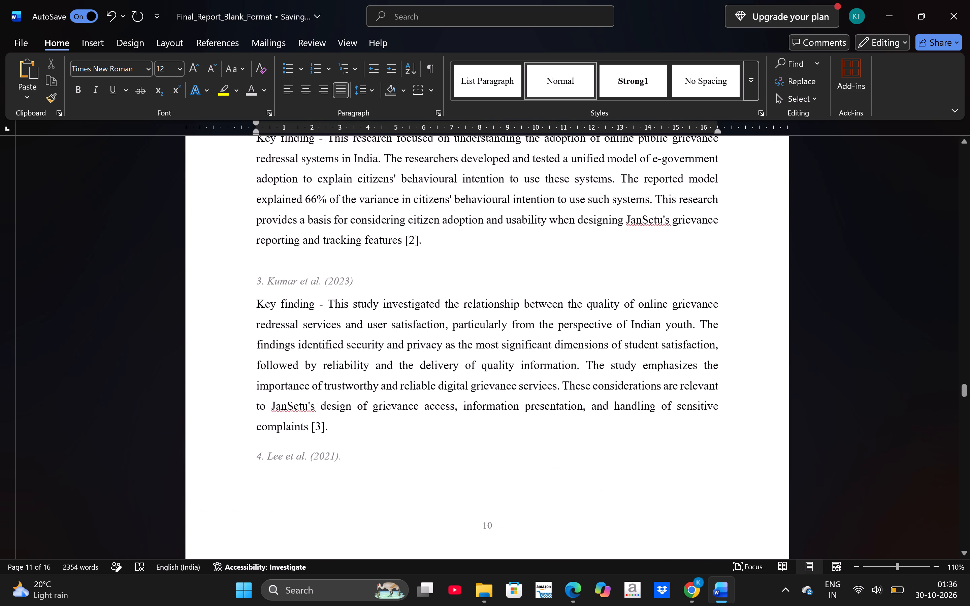
{"action": "scroll", "coordinate": [585, 228], "scroll_direction": "up", "scroll_amount": 2}
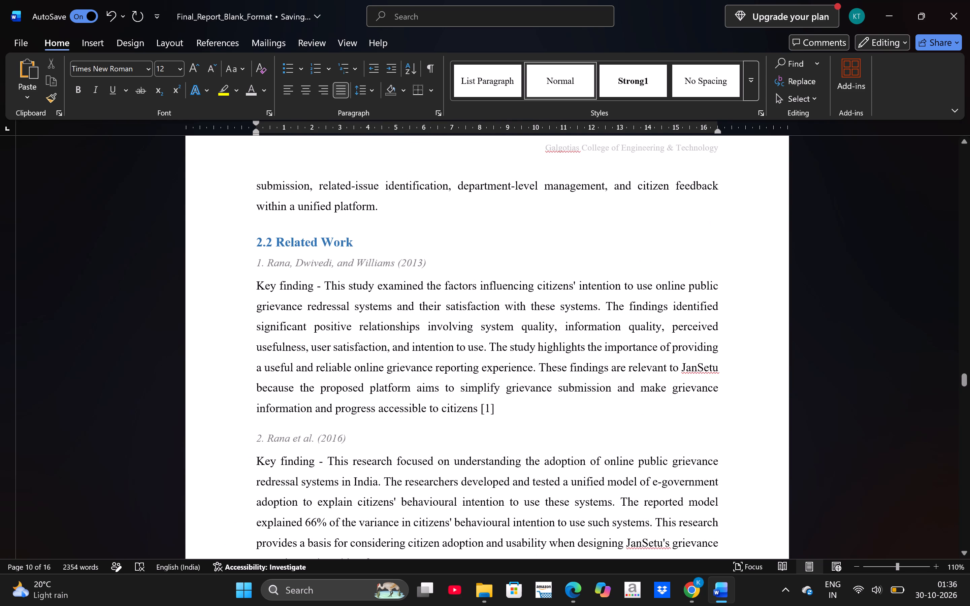
{"action": "scroll", "coordinate": [585, 228], "scroll_direction": "up", "scroll_amount": 1}
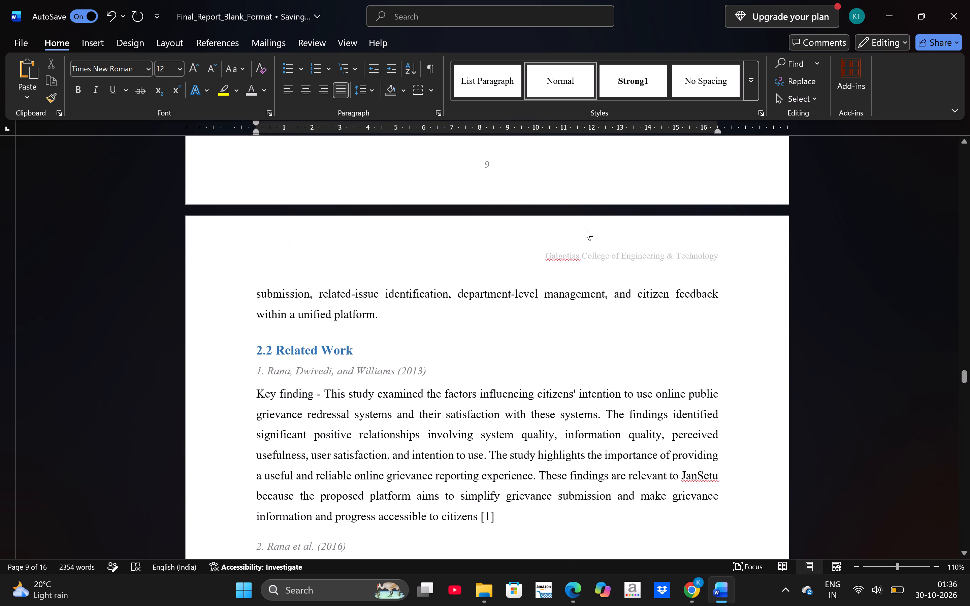